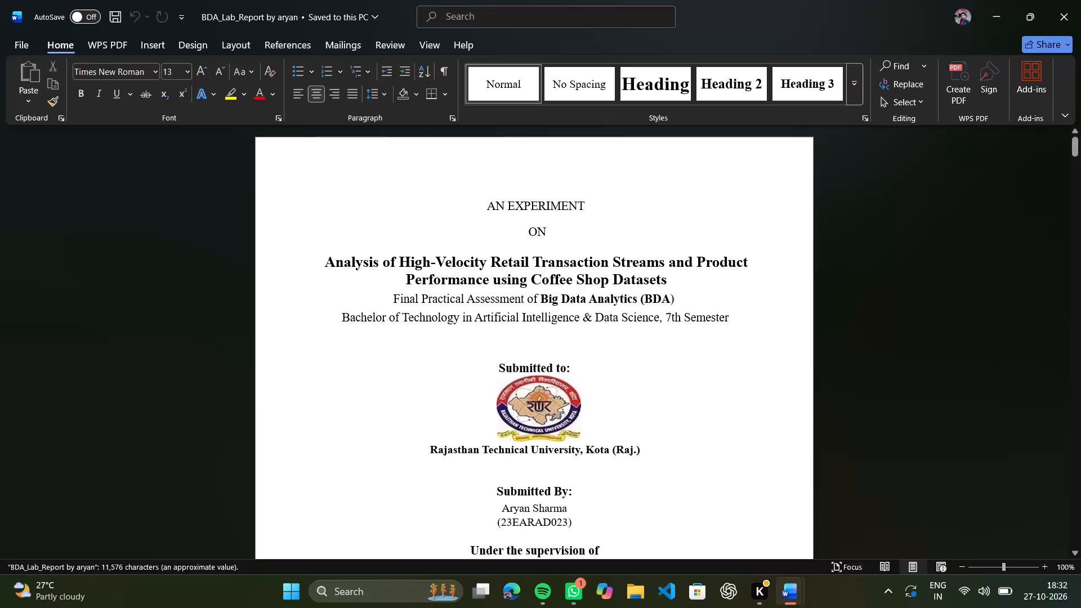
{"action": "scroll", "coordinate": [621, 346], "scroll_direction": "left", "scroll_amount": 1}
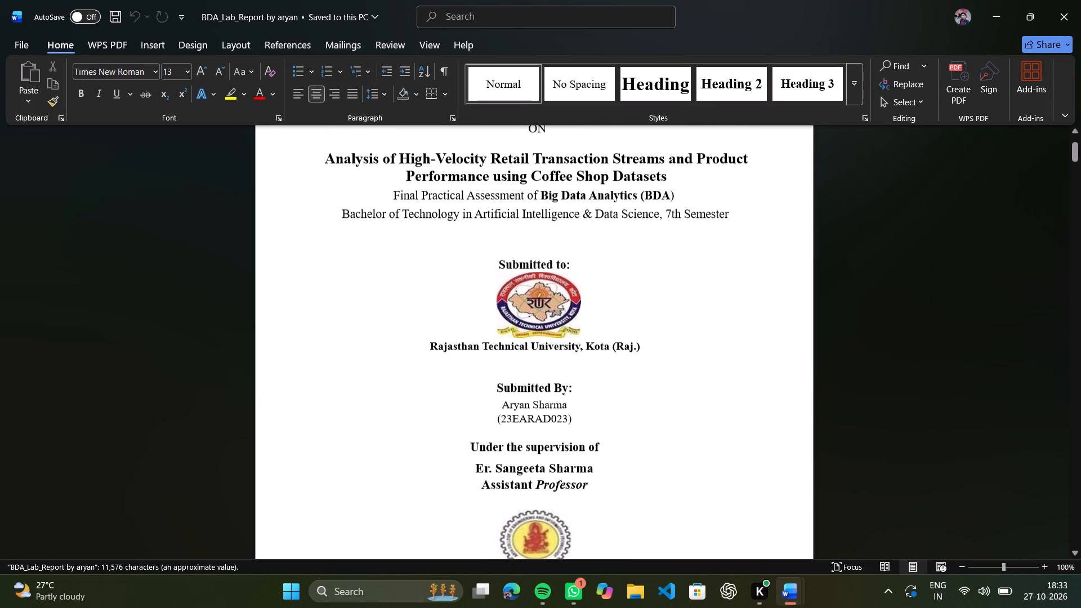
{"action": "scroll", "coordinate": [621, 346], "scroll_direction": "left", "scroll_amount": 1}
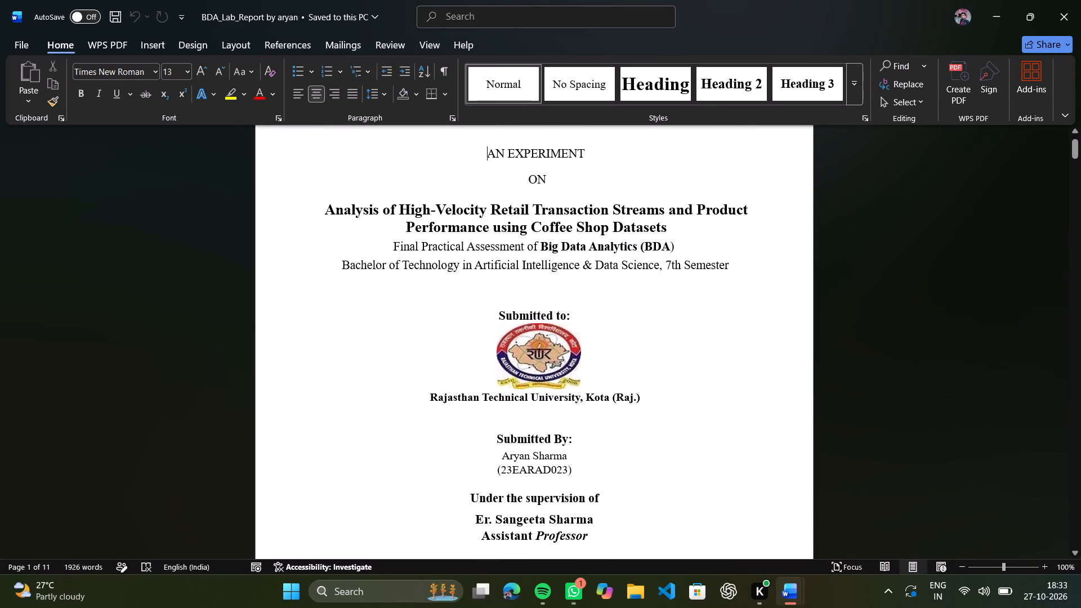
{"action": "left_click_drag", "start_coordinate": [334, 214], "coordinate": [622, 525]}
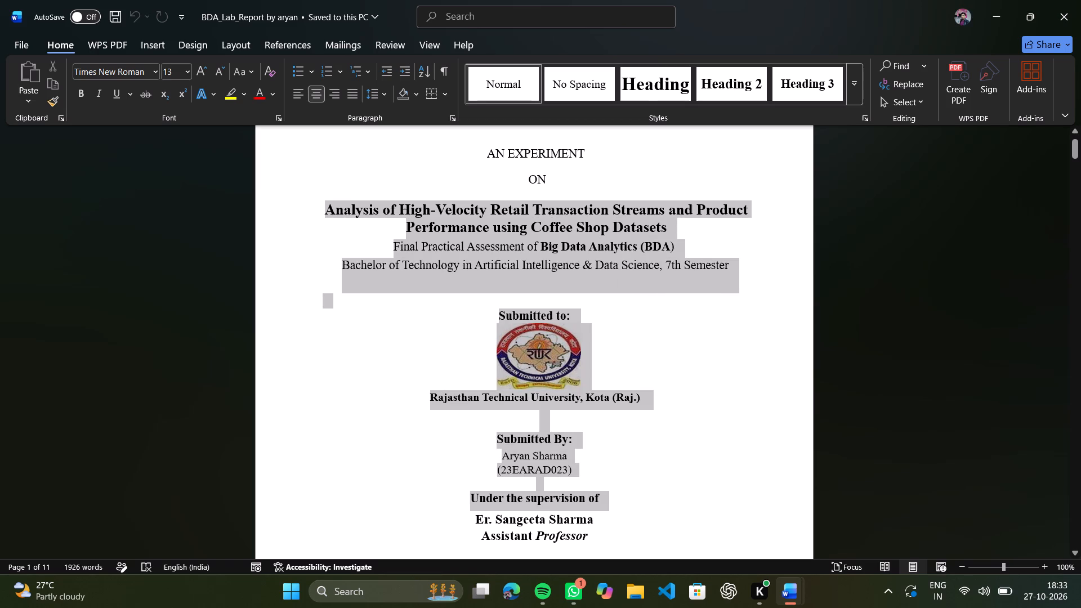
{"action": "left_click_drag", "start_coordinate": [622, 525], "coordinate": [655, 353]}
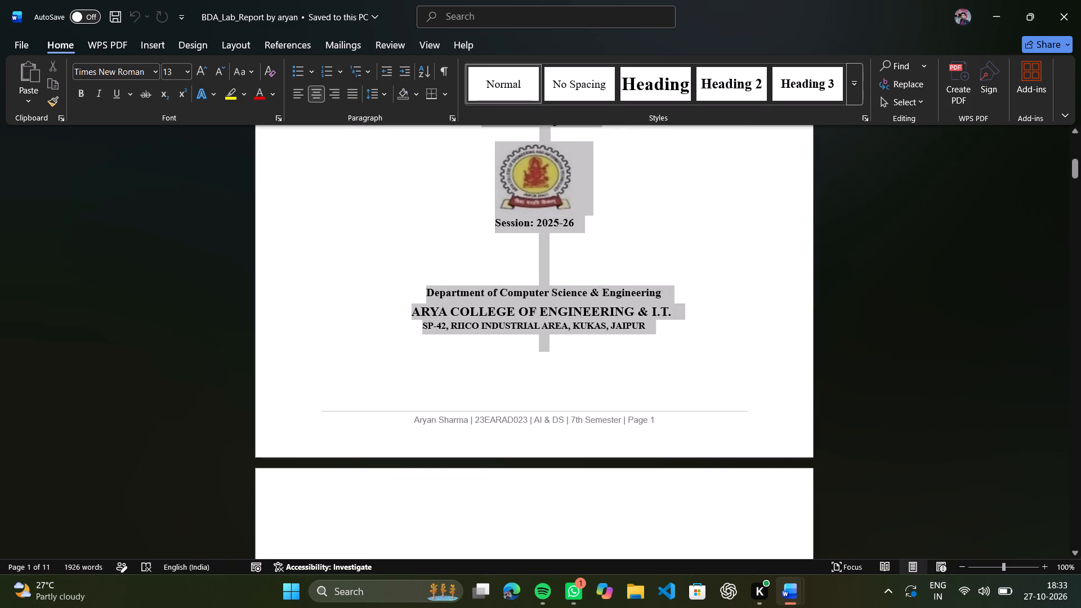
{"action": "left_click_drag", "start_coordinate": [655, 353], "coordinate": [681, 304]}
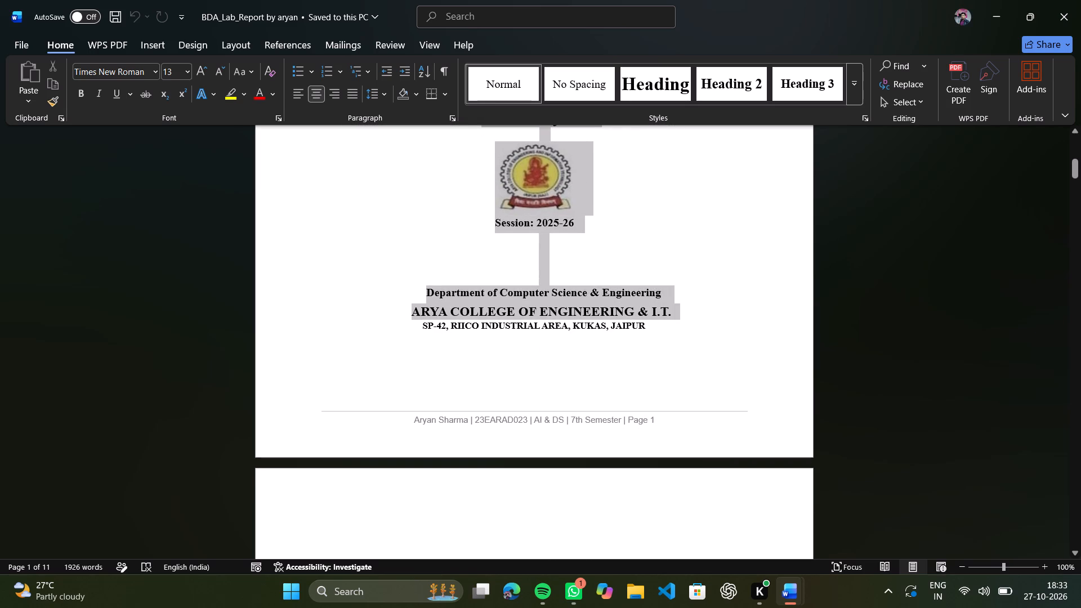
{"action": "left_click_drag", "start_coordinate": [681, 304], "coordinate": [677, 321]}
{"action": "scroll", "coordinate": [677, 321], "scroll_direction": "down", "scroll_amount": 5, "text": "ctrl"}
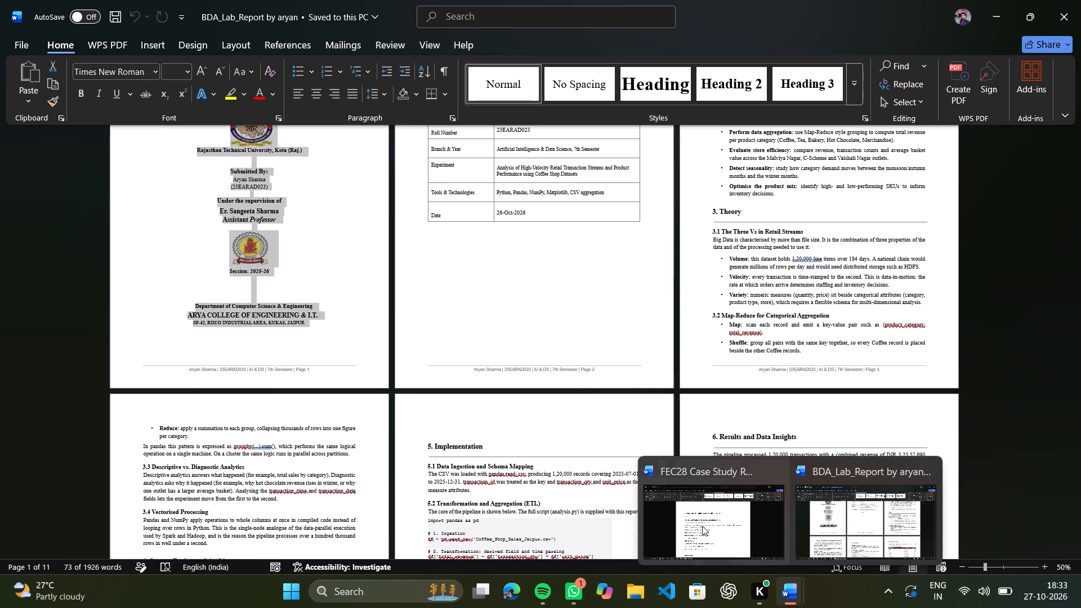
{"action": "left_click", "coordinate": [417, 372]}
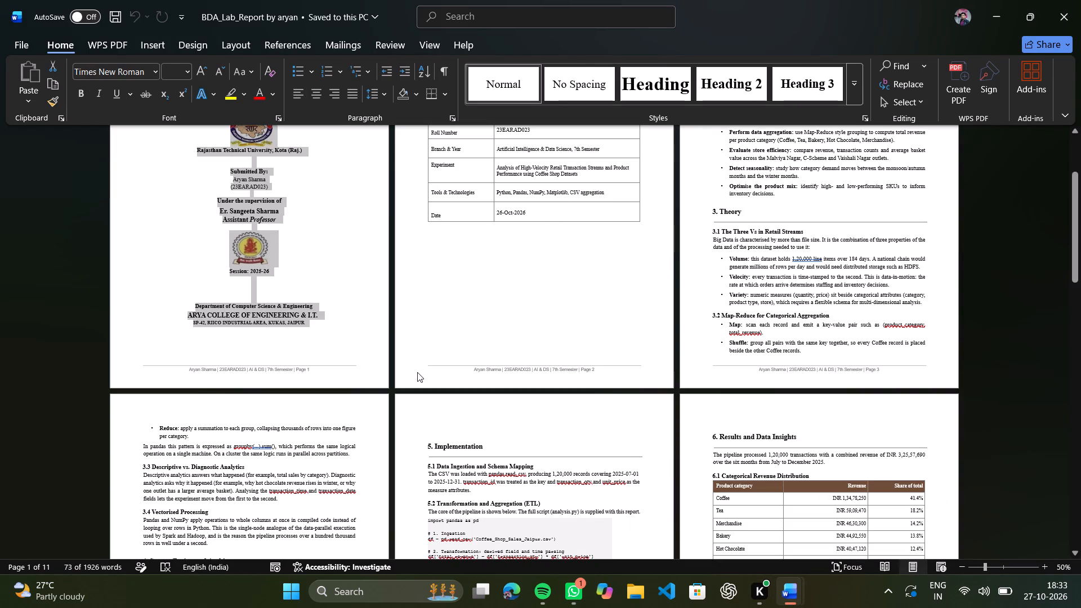
Delete all content from the "Reduce" bullet at the start of page 4 through the end of the References section.
{"action": "scroll", "coordinate": [417, 371], "scroll_direction": "down", "scroll_amount": 1}
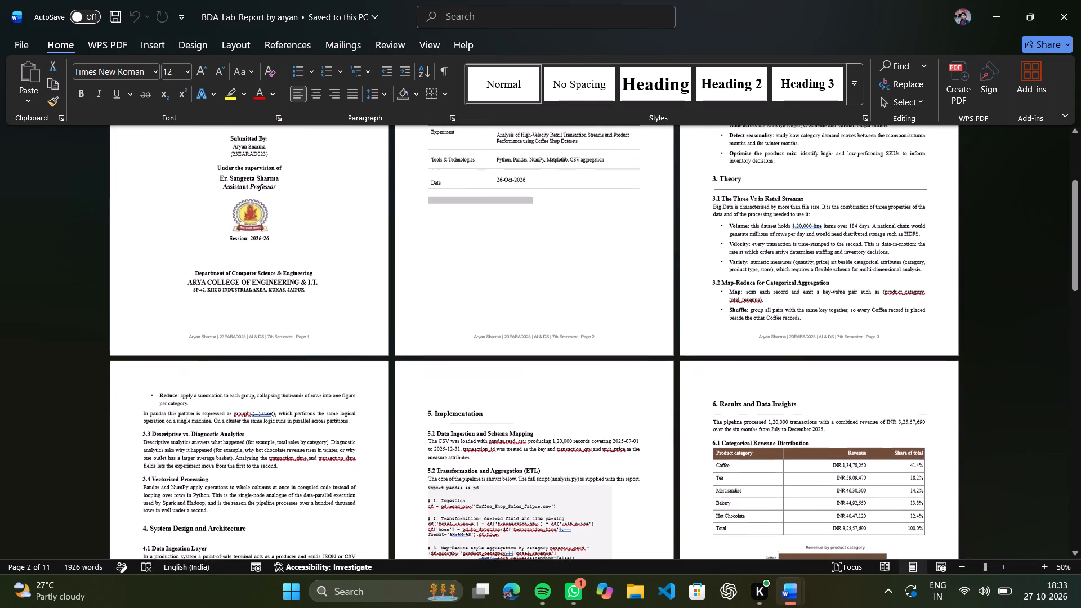
{"action": "scroll", "coordinate": [417, 371], "scroll_direction": "down", "scroll_amount": 1}
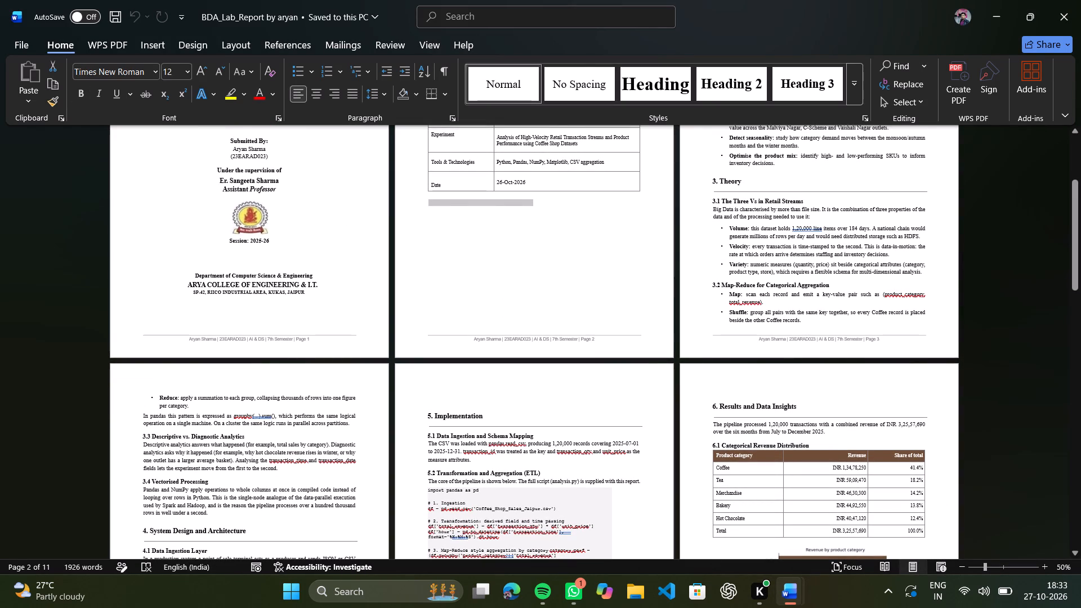
{"action": "left_click_drag", "start_coordinate": [149, 397], "coordinate": [396, 607]}
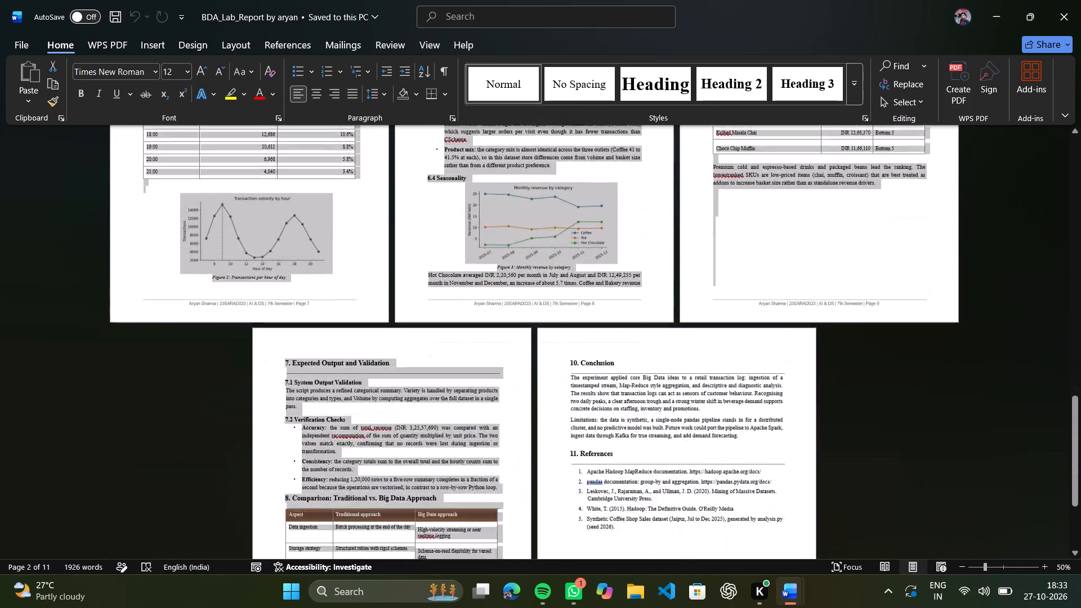
{"action": "left_click_drag", "start_coordinate": [396, 607], "coordinate": [832, 458]}
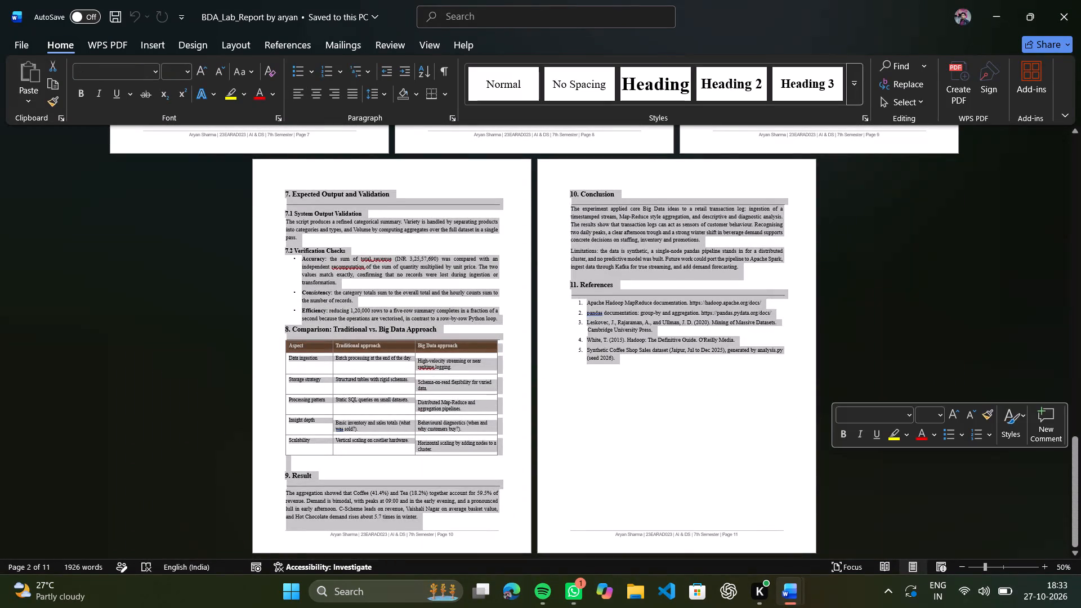
{"action": "key", "text": "BackSpace"}
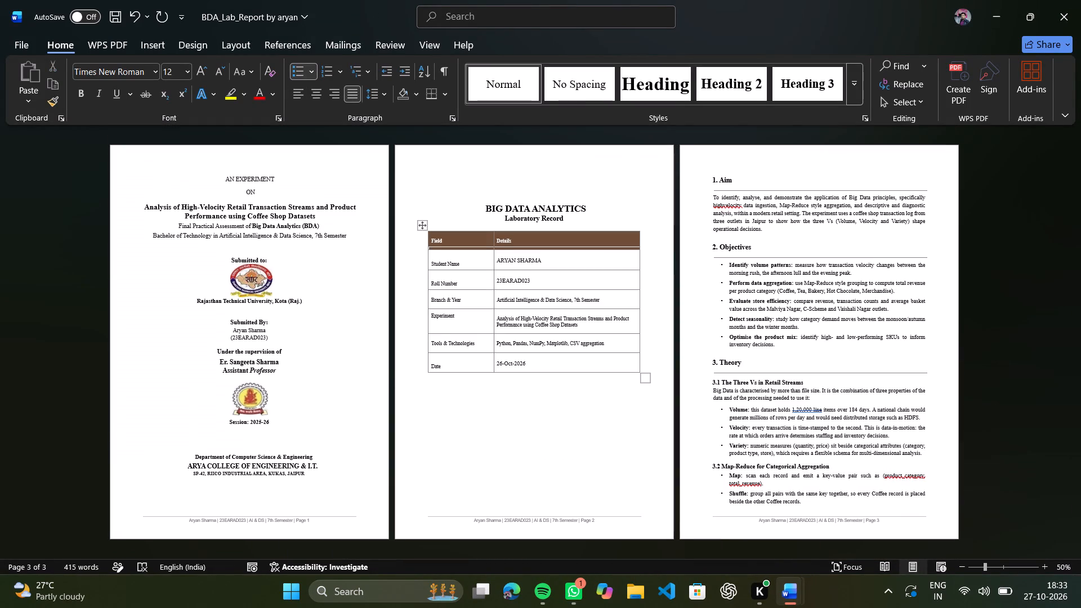
Delete the remaining content after the cover page, from the Laboratory Record on page 2 through the "Shuffle" bullet on page 3.
{"action": "left_click", "coordinate": [445, 178]}
{"action": "left_click", "coordinate": [461, 197]}
{"action": "left_click_drag", "start_coordinate": [461, 197], "coordinate": [875, 508]}
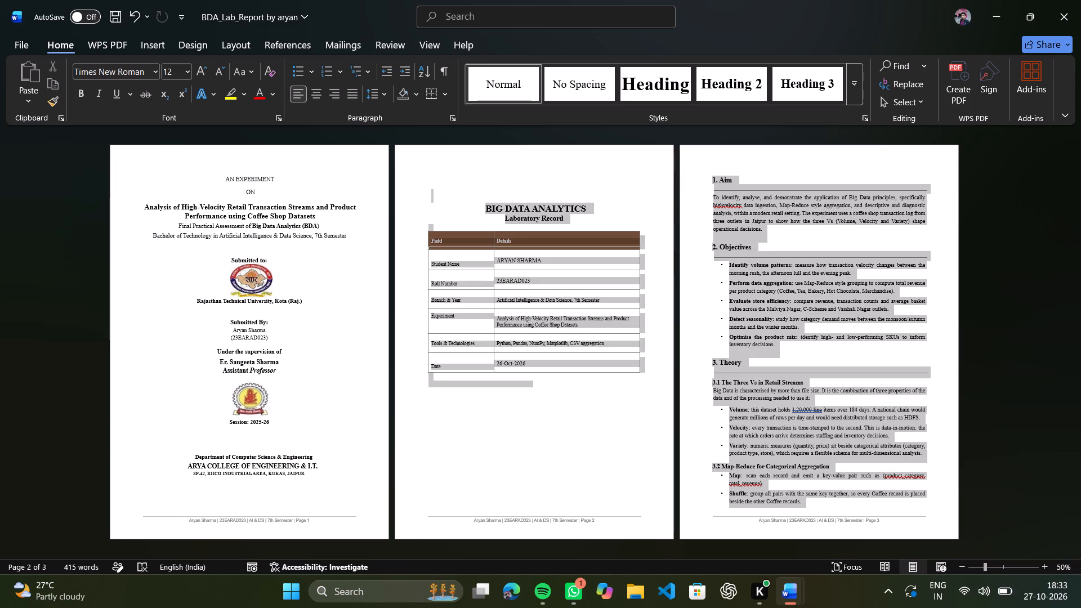
{"action": "left_click_drag", "start_coordinate": [875, 508], "coordinate": [900, 520]}
{"action": "key", "text": "BackSpace"}
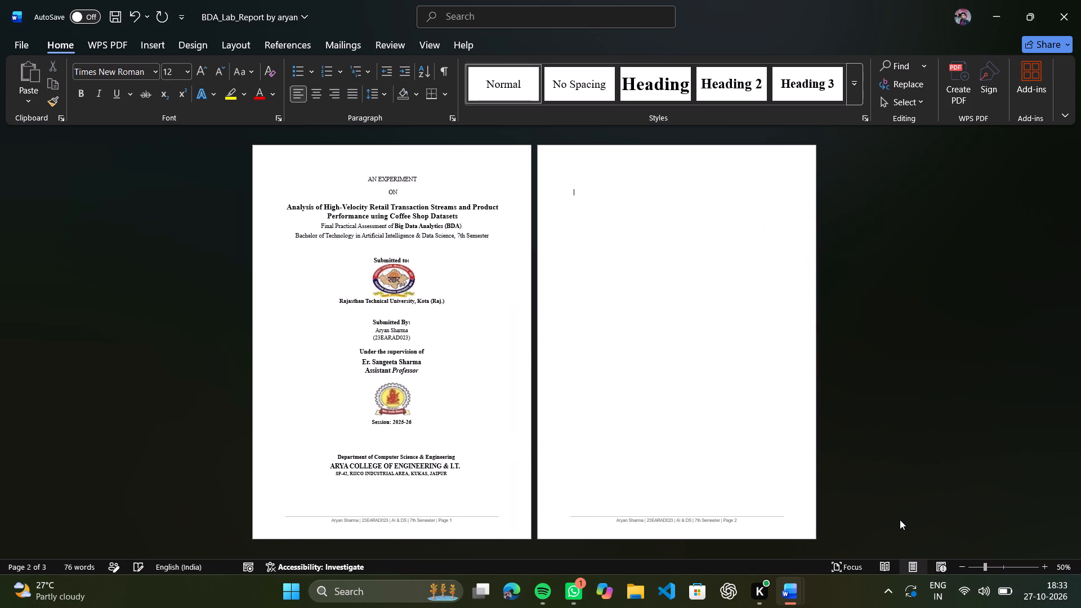
Examine the remaining cover page, its footer and the blank second page at different magnifications.
{"action": "scroll", "coordinate": [464, 515], "scroll_direction": "up", "scroll_amount": 7, "text": "ctrl"}
{"action": "scroll", "coordinate": [464, 515], "scroll_direction": "down", "scroll_amount": 3}
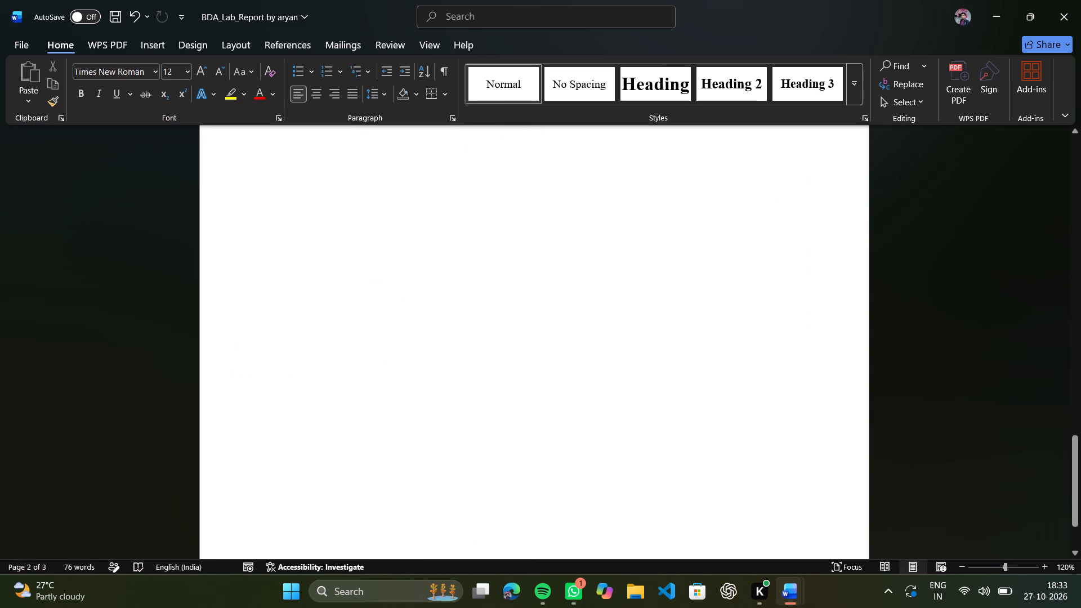
{"action": "scroll", "coordinate": [464, 515], "scroll_direction": "up", "scroll_amount": 4}
{"action": "scroll", "coordinate": [464, 515], "scroll_direction": "down", "scroll_amount": 2}
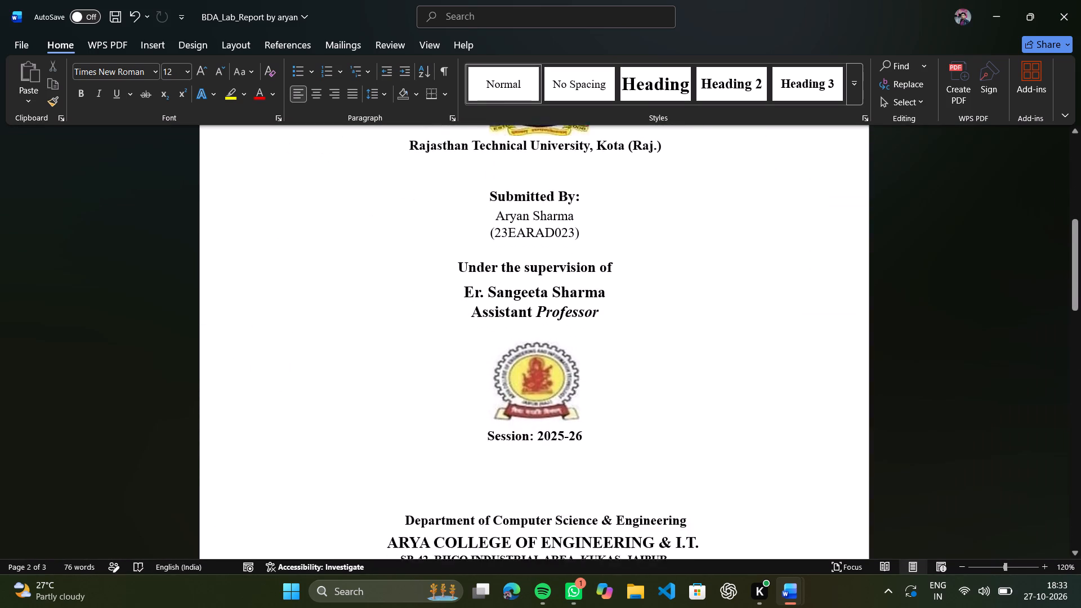
{"action": "scroll", "coordinate": [464, 515], "scroll_direction": "down", "scroll_amount": 2}
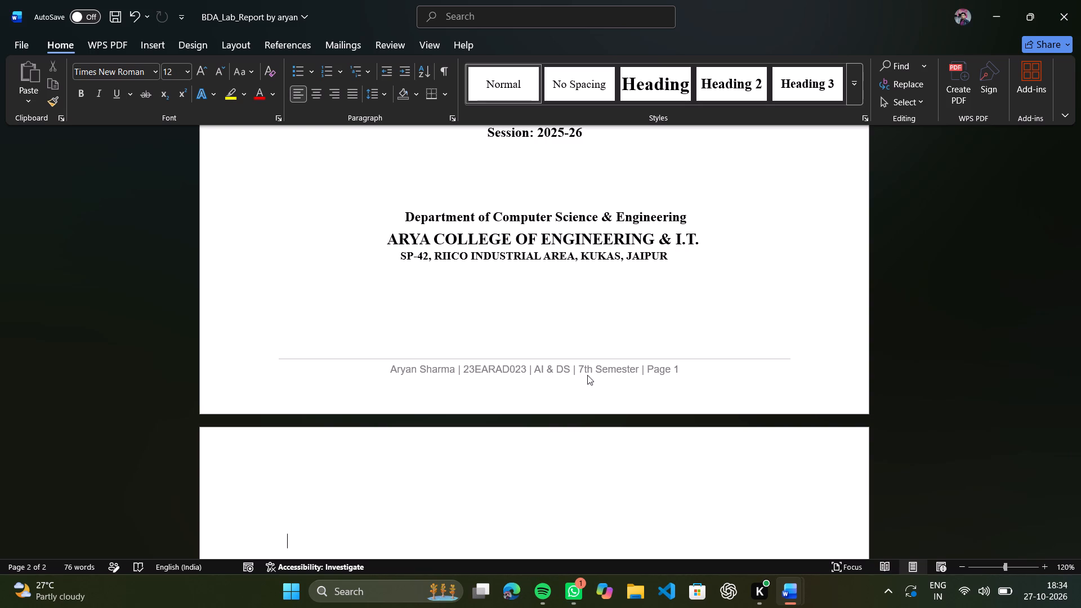
{"action": "scroll", "coordinate": [587, 375], "scroll_direction": "up", "scroll_amount": 2}
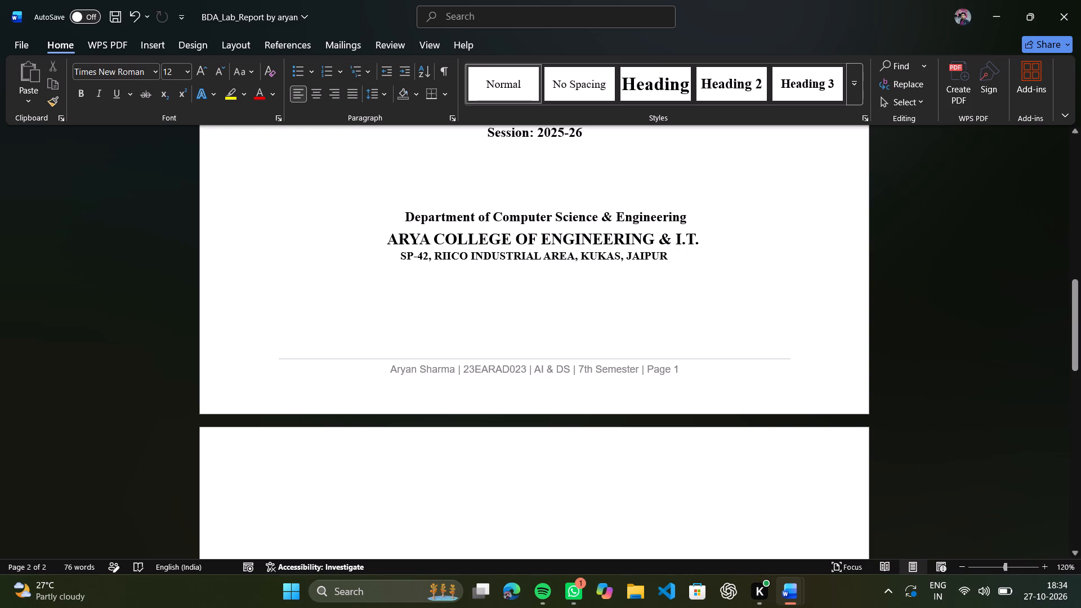
{"action": "scroll", "coordinate": [646, 441], "scroll_direction": "up", "scroll_amount": 1}
{"action": "scroll", "coordinate": [646, 441], "scroll_direction": "down", "scroll_amount": 1, "text": "ctrl"}
{"action": "scroll", "coordinate": [646, 441], "scroll_direction": "up", "scroll_amount": 3}
{"action": "scroll", "coordinate": [646, 441], "scroll_direction": "down", "scroll_amount": 1, "text": "ctrl"}
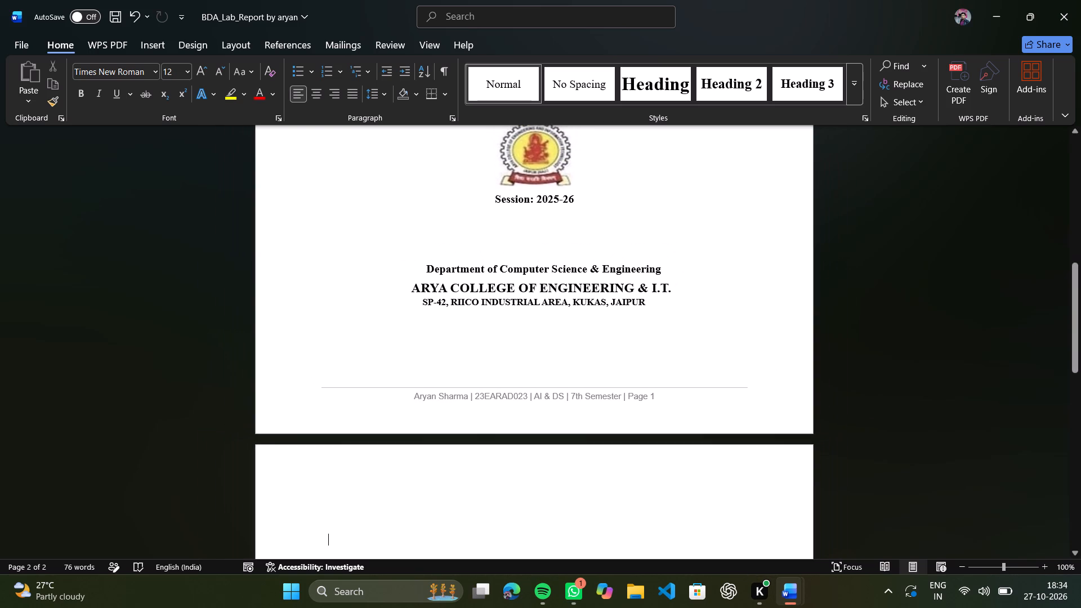
{"action": "scroll", "coordinate": [573, 309], "scroll_direction": "up", "scroll_amount": 1}
{"action": "scroll", "coordinate": [573, 309], "scroll_direction": "down", "scroll_amount": 1, "text": "ctrl"}
{"action": "scroll", "coordinate": [573, 309], "scroll_direction": "up", "scroll_amount": 1, "text": "ctrl"}
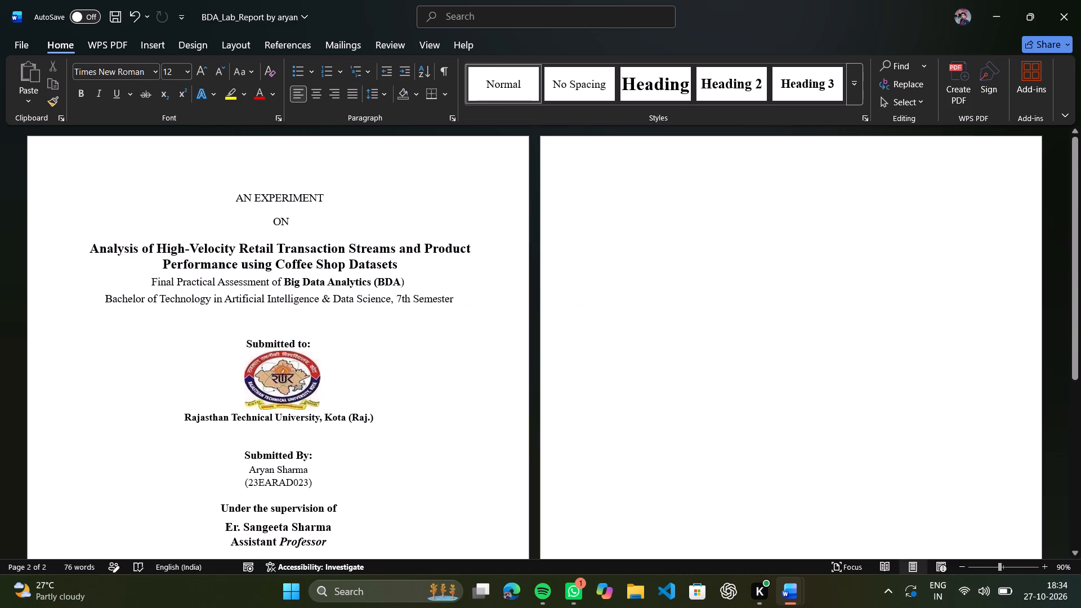
{"action": "scroll", "coordinate": [573, 309], "scroll_direction": "up", "scroll_amount": 3, "text": "ctrl"}
{"action": "left_click", "coordinate": [573, 309]}
{"action": "scroll", "coordinate": [573, 309], "scroll_direction": "up", "scroll_amount": 5}
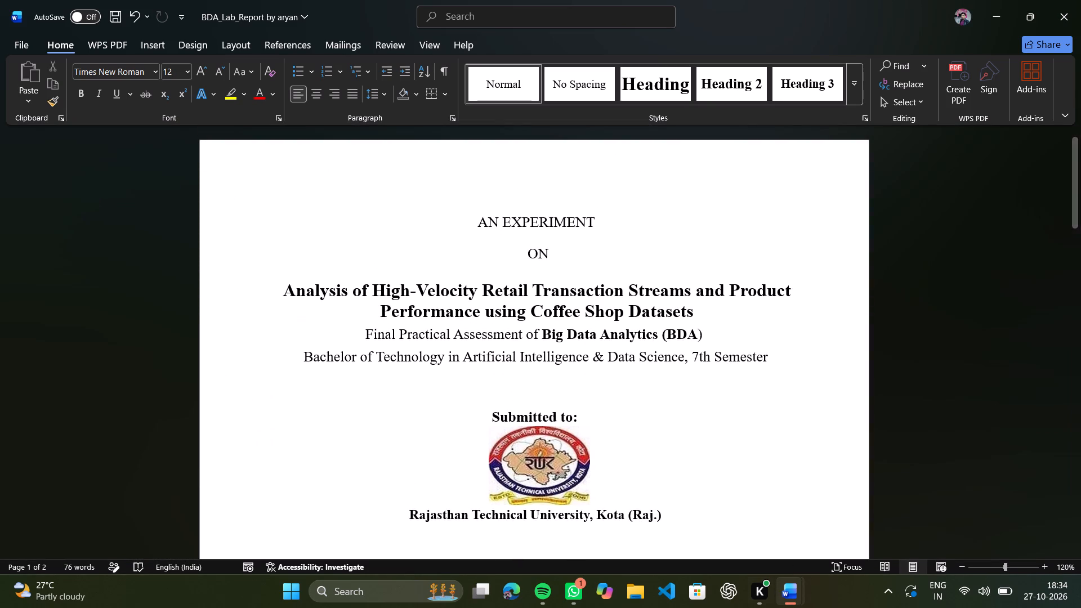
Arrange the FEC28 Case Study Report and BDA_Lab_Report documents side by side in two halves of the screen.
{"action": "left_click", "coordinate": [1038, 6]}
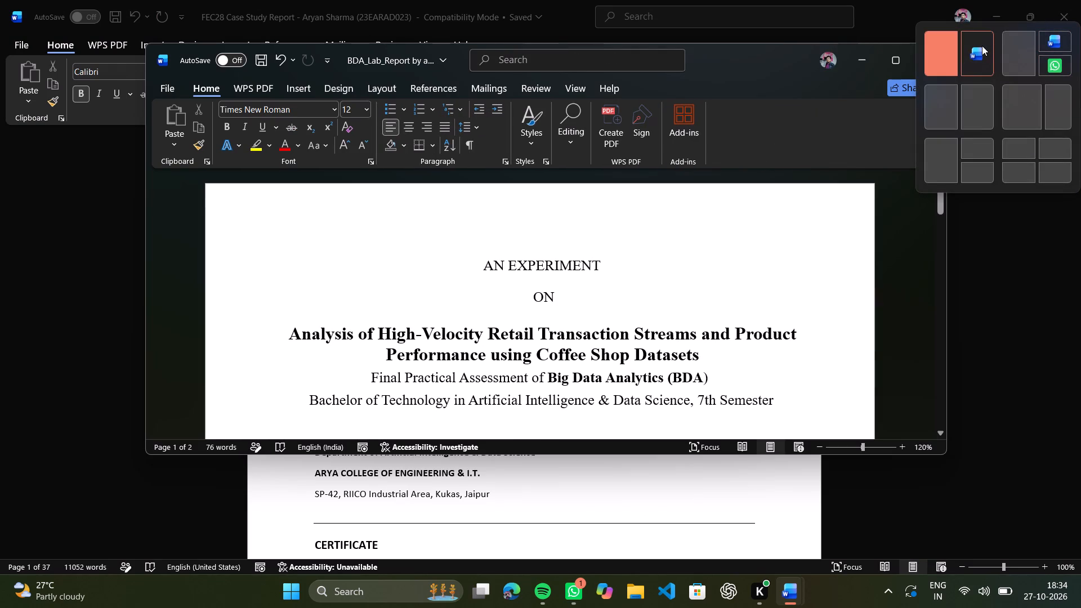
{"action": "left_click", "coordinate": [982, 46]}
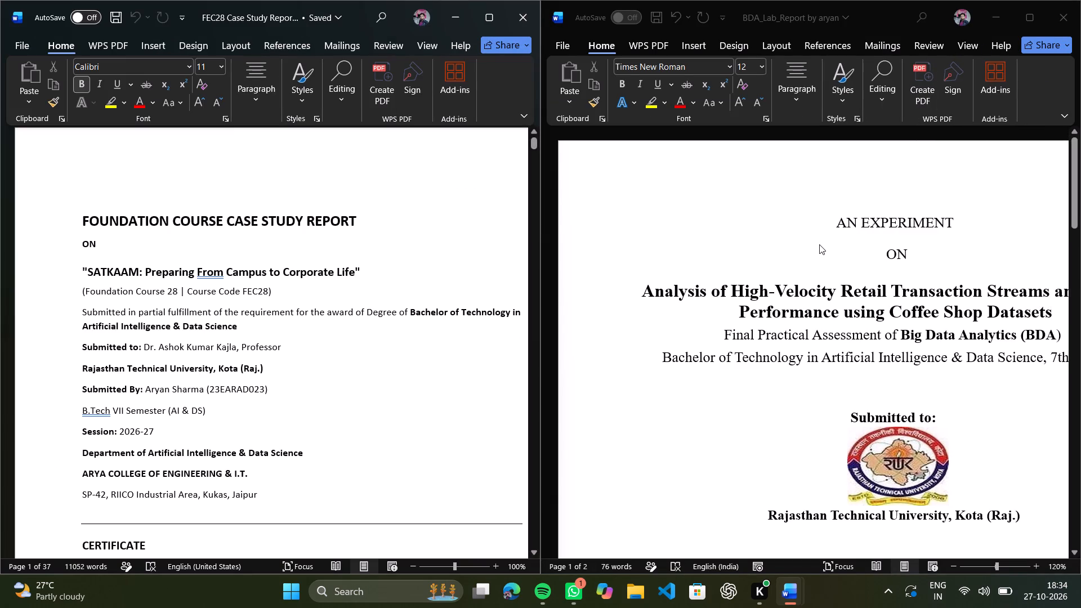
Copy the "FOUNDATION COURSE CASE STUDY REPORT" and "ON" lines from the FEC28 report over "AN EXPERIMENT" on the BDA_Lab_Report cover.
{"action": "scroll", "coordinate": [819, 244], "scroll_direction": "down", "scroll_amount": 3, "text": "ctrl"}
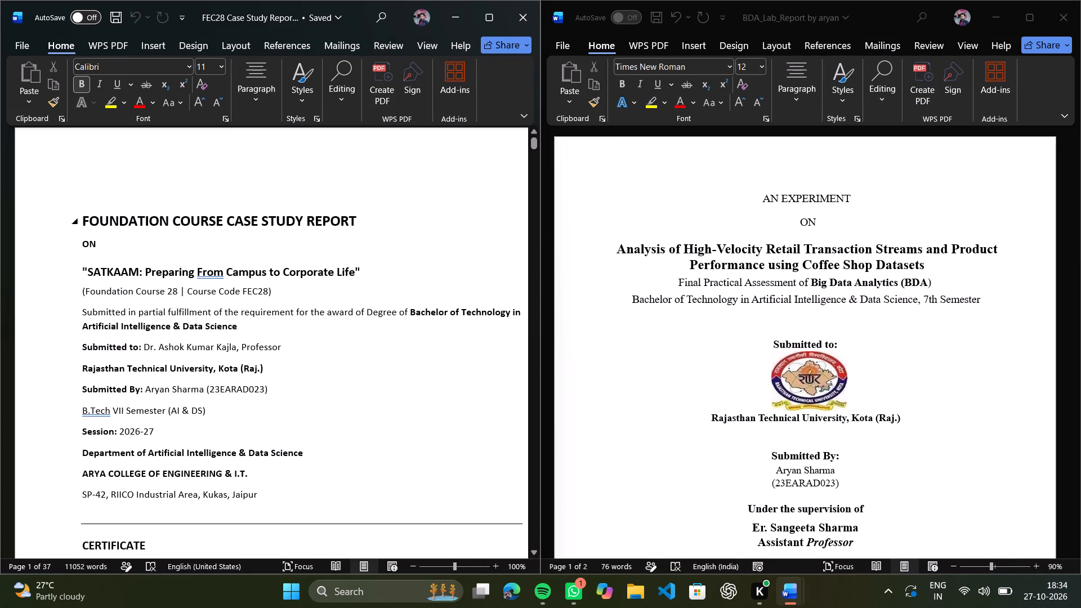
{"action": "left_click_drag", "start_coordinate": [81, 226], "coordinate": [369, 238]}
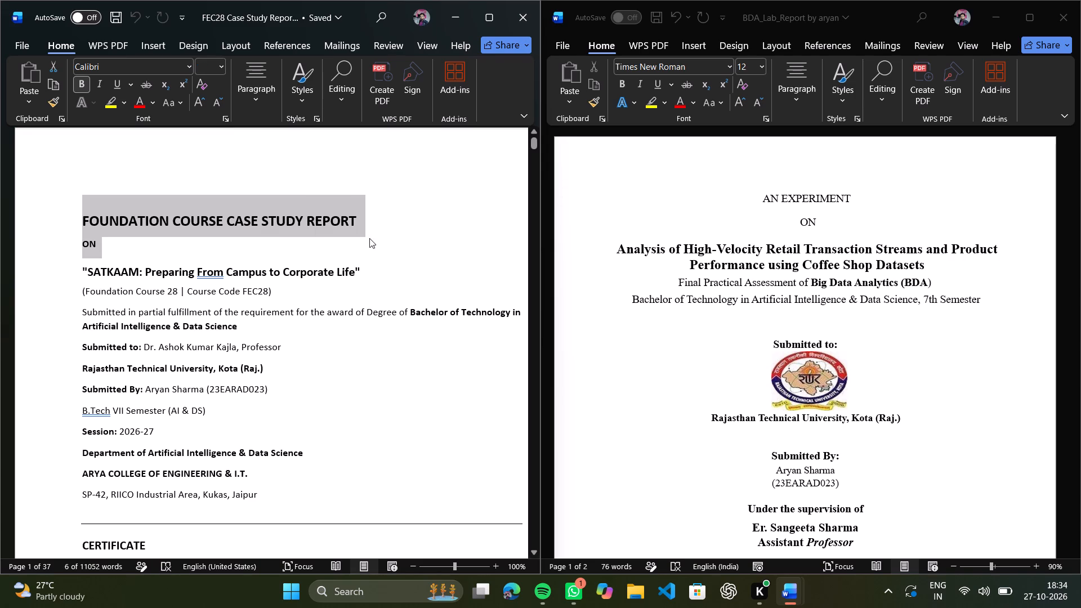
{"action": "key", "text": "ctrl+c"}
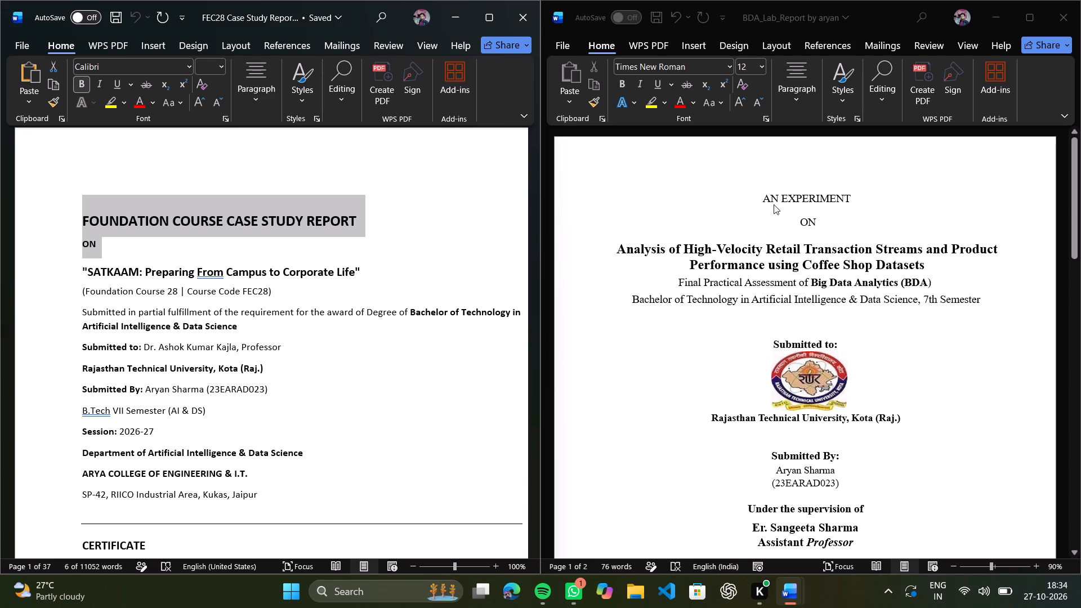
{"action": "left_click_drag", "start_coordinate": [767, 196], "coordinate": [829, 199]}
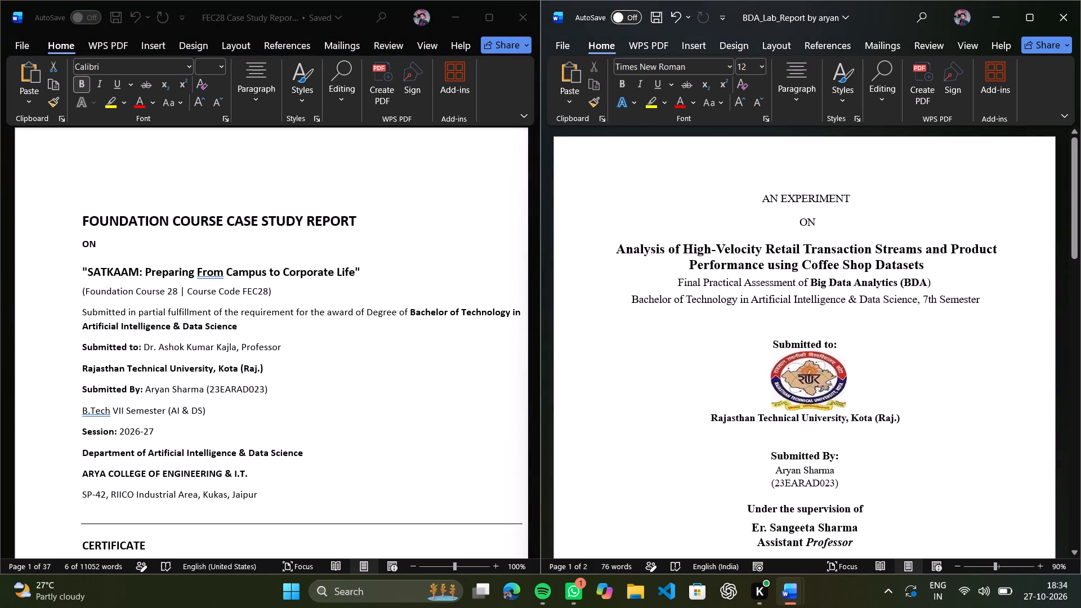
{"action": "left_click_drag", "start_coordinate": [829, 199], "coordinate": [828, 198]}
{"action": "triple_click", "coordinate": [828, 198]}
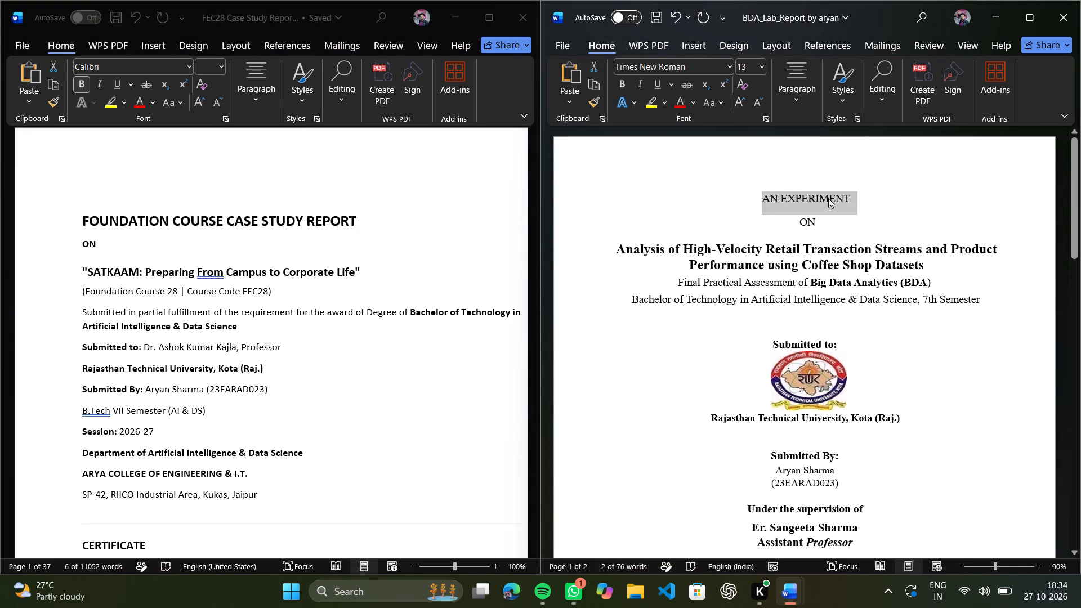
{"action": "key", "text": "ctrl+v"}
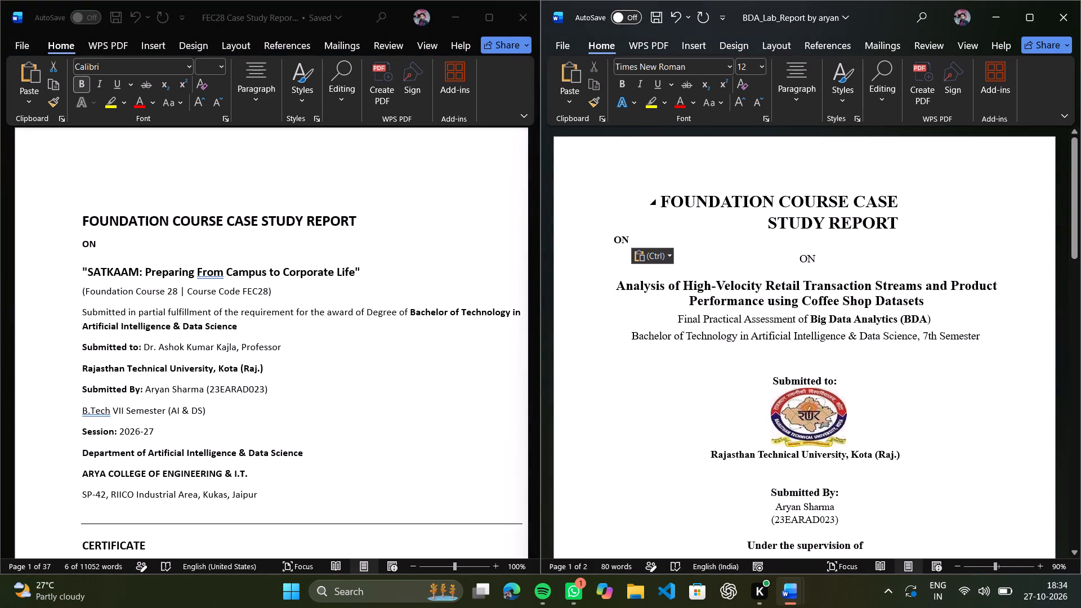
Delete the space before "STUDY" in the pasted cover title.
{"action": "left_click", "coordinate": [754, 226]}
{"action": "key", "text": "BackSpace"}
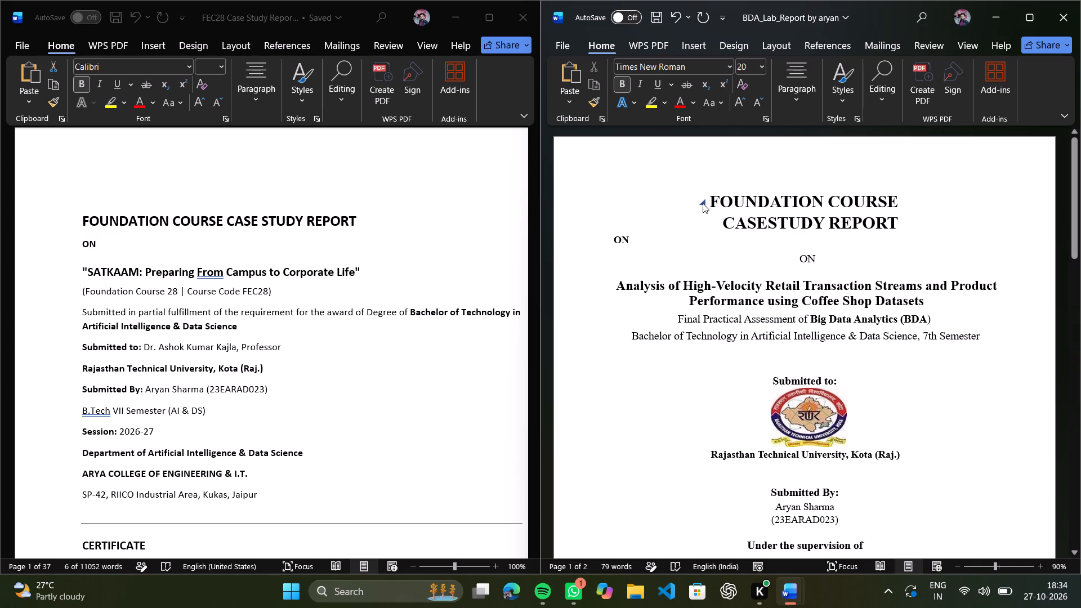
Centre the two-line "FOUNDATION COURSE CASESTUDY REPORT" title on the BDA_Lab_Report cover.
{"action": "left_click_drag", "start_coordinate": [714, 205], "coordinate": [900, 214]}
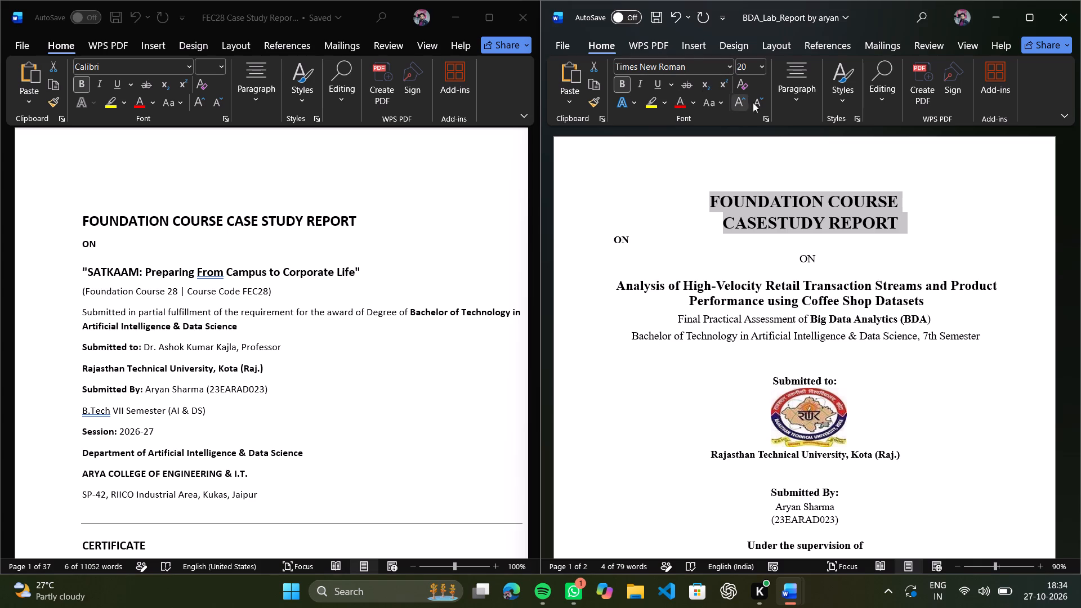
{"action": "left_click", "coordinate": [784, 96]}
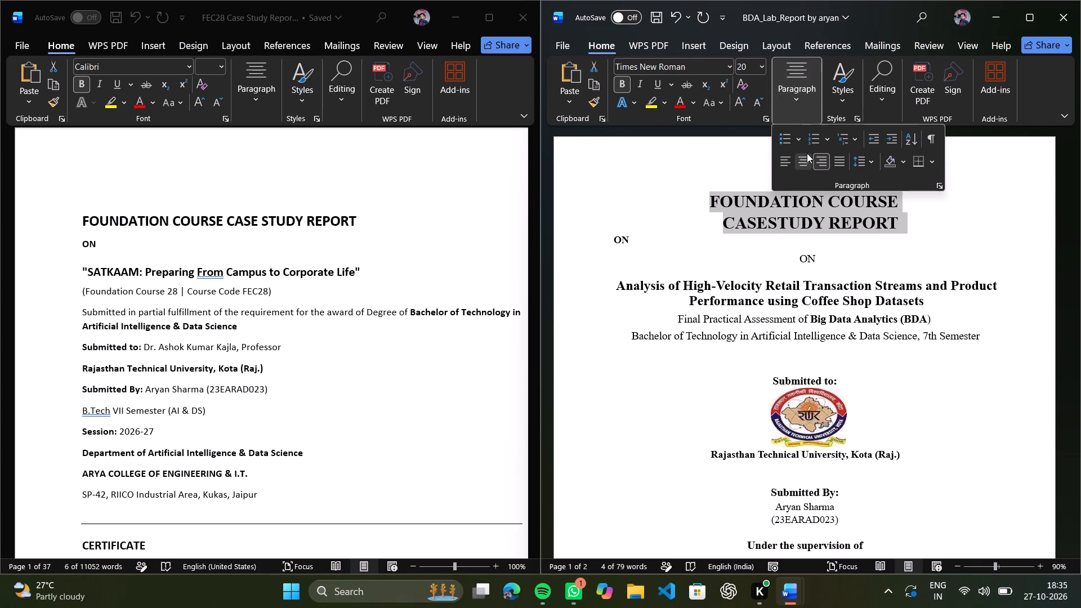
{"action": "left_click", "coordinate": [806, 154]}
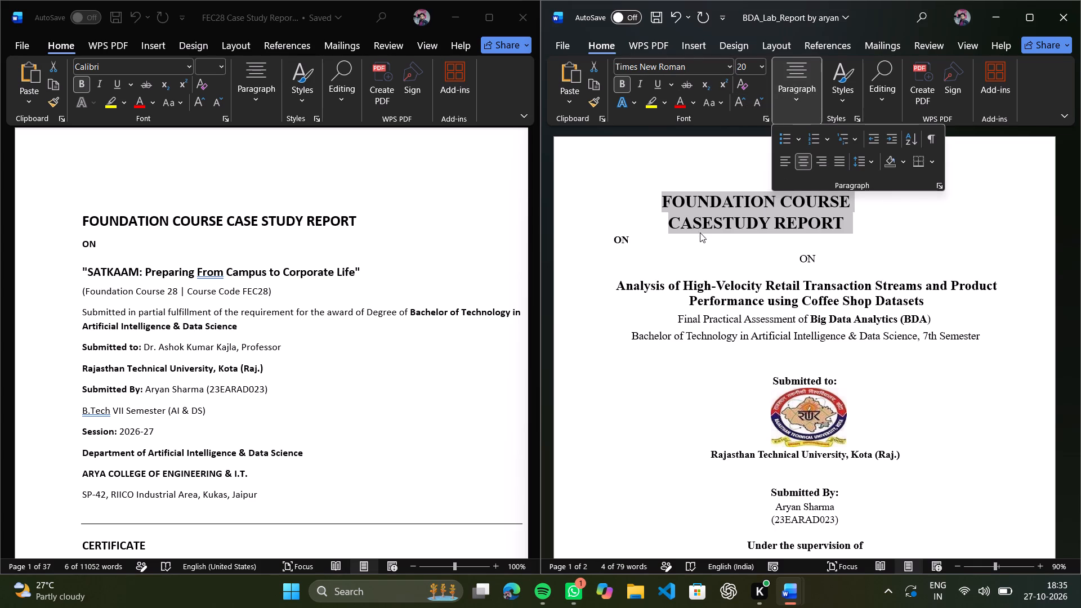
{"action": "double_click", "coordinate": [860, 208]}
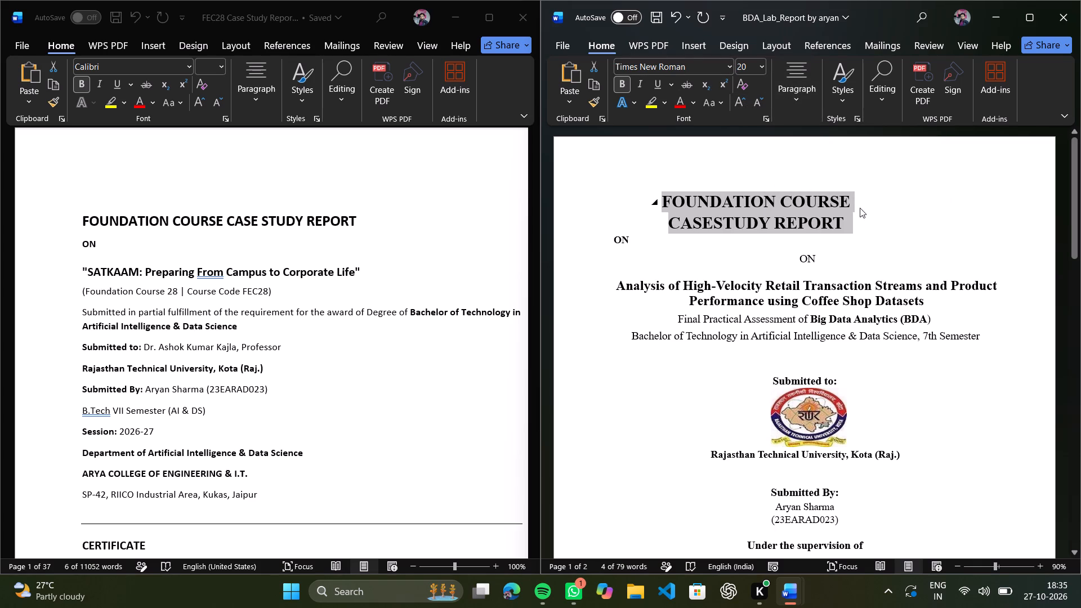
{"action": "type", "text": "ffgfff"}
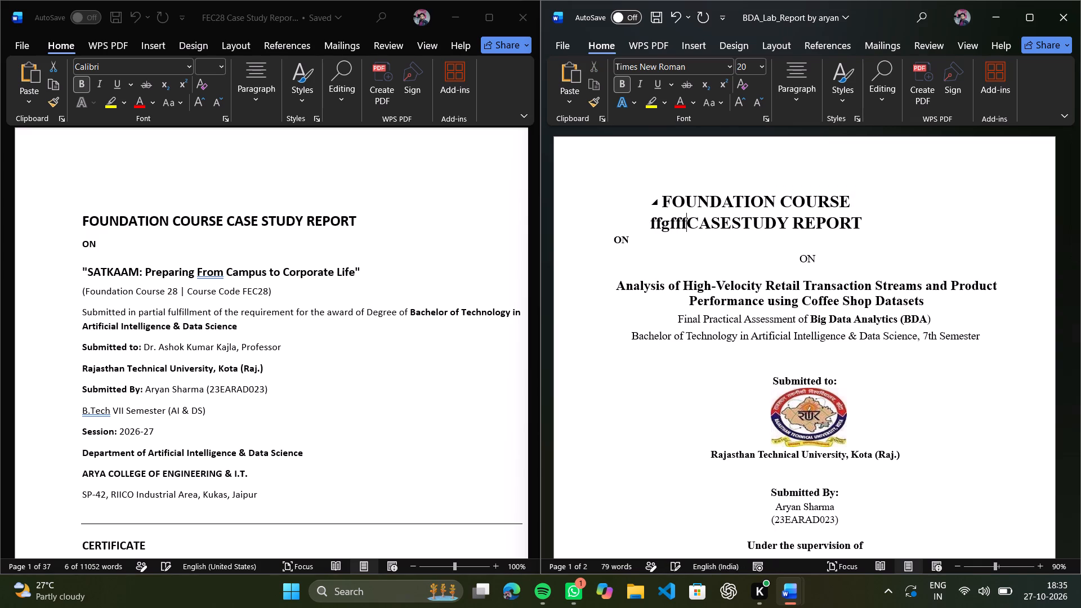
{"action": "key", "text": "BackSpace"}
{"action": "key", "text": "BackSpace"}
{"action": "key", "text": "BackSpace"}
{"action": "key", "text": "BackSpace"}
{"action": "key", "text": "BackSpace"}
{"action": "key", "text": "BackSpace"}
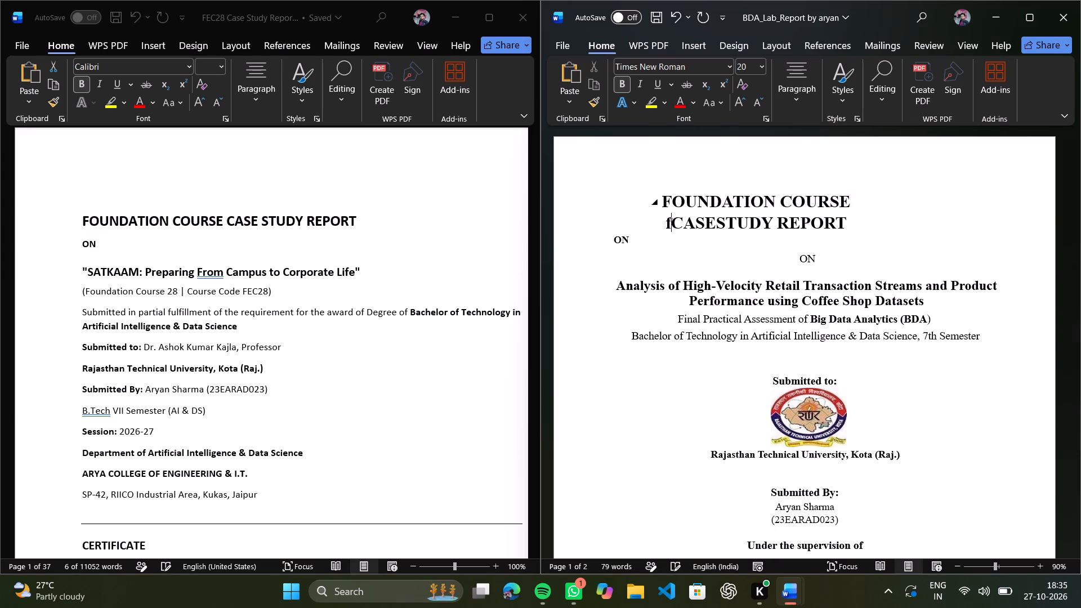
Delete the space between "COURSE" and "CASESTUDY" in the cover title.
{"action": "key", "text": "BackSpace"}
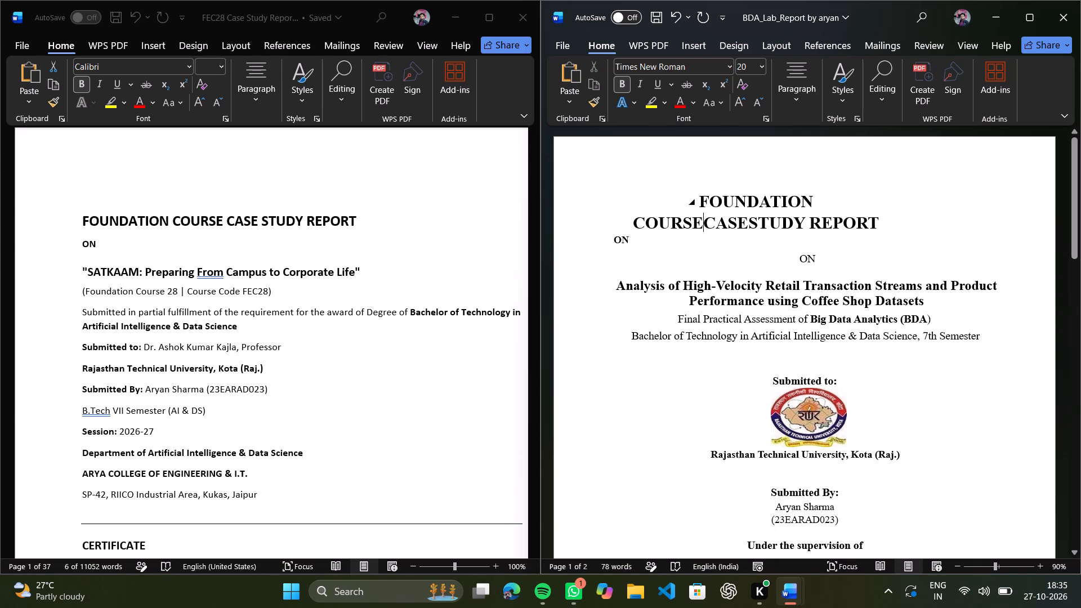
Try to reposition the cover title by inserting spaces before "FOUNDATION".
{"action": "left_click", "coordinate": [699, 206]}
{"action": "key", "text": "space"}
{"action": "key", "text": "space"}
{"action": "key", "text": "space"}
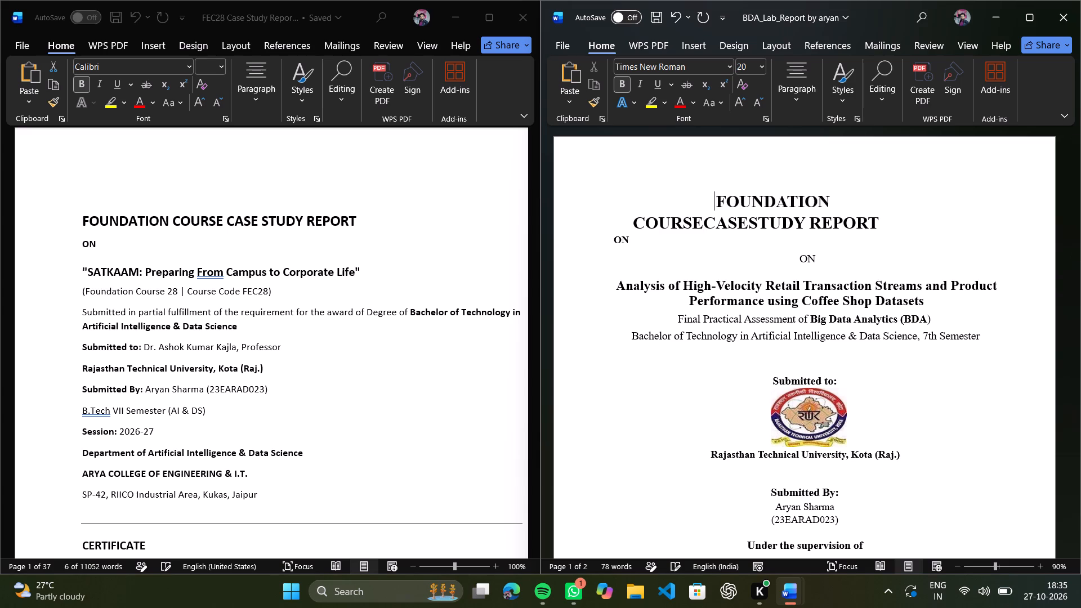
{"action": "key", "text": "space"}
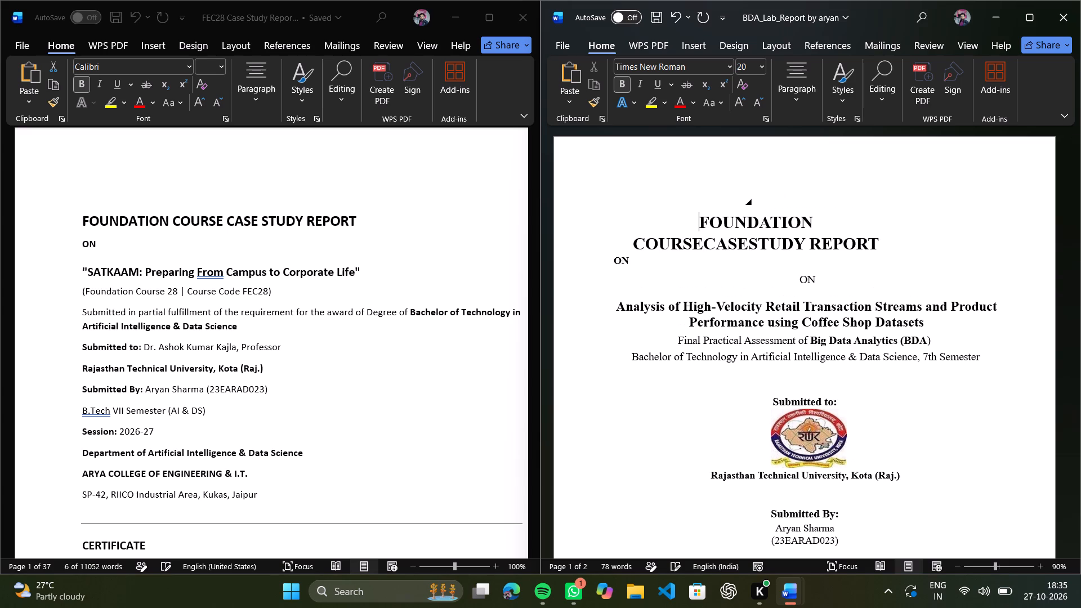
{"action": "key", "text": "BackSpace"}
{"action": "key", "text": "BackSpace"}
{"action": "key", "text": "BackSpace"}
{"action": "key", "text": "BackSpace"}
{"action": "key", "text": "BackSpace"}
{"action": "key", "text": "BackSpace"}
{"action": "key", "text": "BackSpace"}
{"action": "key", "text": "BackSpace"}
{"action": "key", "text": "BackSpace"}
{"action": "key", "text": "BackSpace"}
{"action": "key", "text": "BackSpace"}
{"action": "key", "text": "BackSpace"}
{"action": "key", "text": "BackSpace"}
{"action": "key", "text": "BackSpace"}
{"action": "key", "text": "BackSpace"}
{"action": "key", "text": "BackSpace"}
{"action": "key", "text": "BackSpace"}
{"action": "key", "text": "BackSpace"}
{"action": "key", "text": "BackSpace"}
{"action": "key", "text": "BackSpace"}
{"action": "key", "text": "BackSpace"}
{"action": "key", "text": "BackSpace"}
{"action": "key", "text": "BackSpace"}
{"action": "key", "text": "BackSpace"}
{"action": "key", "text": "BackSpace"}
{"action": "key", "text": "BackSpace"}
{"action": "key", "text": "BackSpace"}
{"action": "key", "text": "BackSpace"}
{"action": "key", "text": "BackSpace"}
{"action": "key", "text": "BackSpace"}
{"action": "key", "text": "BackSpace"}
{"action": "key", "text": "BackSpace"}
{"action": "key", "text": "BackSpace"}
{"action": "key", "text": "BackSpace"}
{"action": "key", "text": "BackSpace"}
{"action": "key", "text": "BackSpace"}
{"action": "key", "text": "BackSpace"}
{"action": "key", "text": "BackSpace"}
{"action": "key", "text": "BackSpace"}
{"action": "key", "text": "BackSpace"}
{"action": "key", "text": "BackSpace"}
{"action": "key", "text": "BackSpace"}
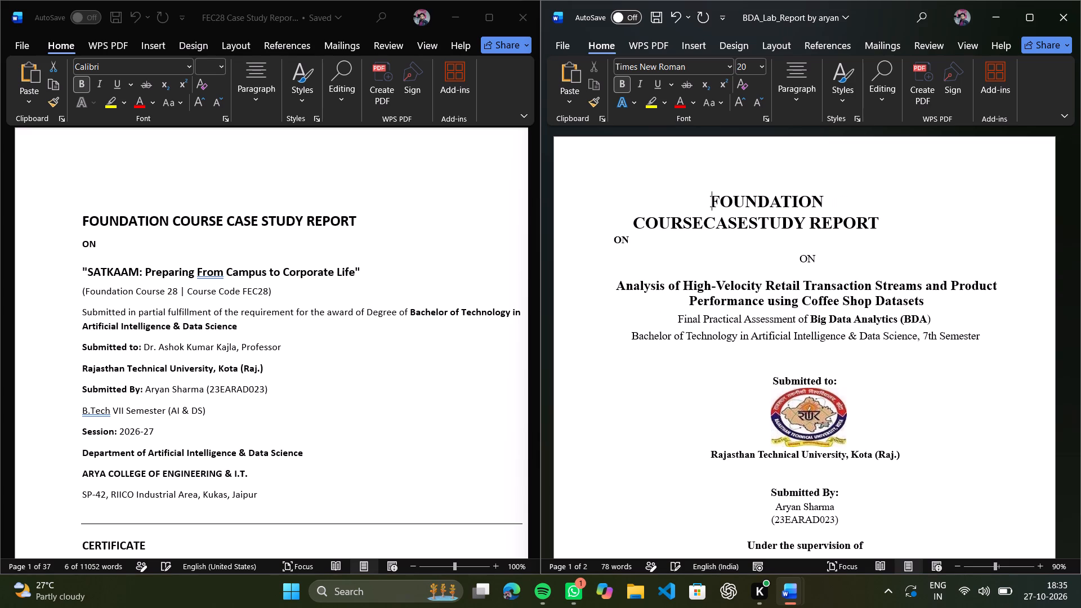
Clear the spacing and indentation before "FOUNDATION" so the cover title starts at the page's left margin.
{"action": "key", "text": "BackSpace"}
{"action": "key", "text": "BackSpace"}
{"action": "key", "text": "BackSpace"}
{"action": "key", "text": "BackSpace"}
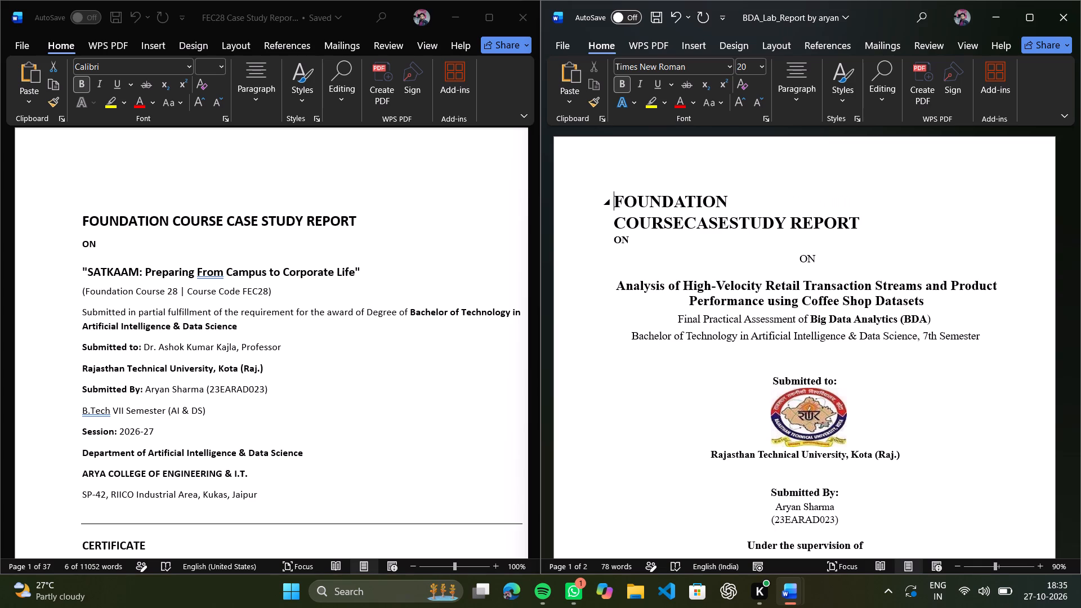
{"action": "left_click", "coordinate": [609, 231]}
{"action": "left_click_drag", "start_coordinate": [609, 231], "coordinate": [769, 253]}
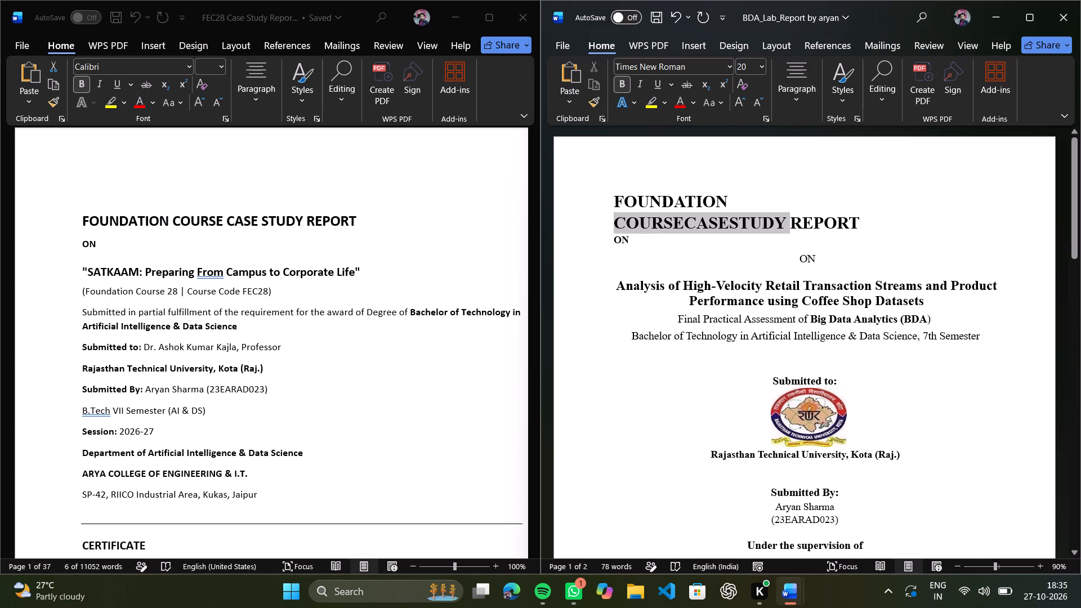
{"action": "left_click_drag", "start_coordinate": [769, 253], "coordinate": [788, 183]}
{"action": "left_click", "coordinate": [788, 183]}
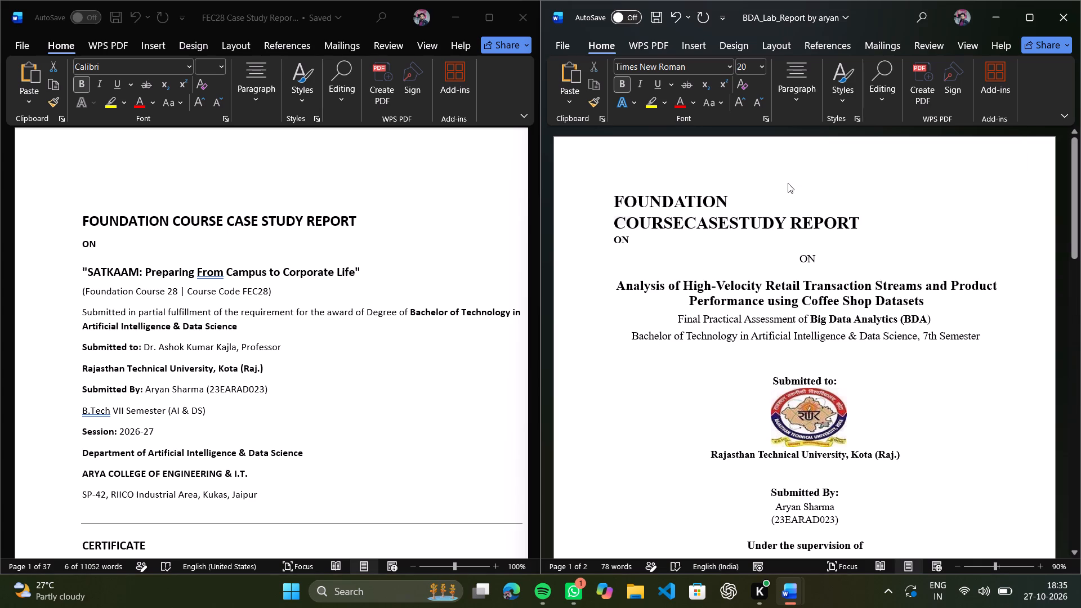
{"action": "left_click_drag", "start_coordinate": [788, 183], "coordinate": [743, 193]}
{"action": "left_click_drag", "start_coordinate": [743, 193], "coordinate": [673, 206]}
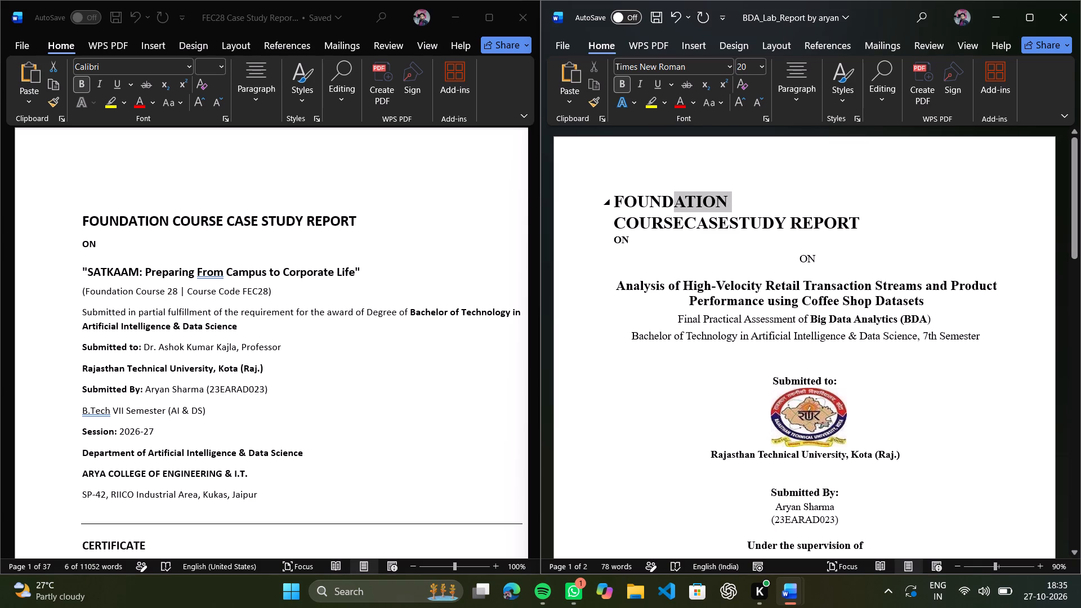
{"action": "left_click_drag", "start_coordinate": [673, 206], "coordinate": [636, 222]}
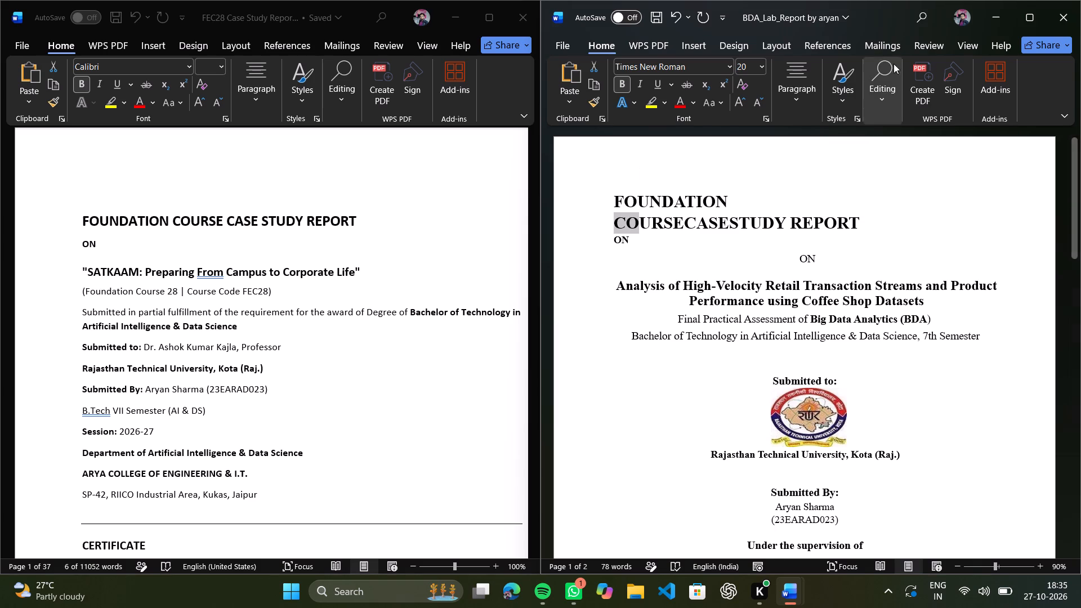
Maximise the BDA_Lab_Report window and apply the Normal style to the cover title and the "ON" line directly below it.
{"action": "left_click", "coordinate": [1019, 19]}
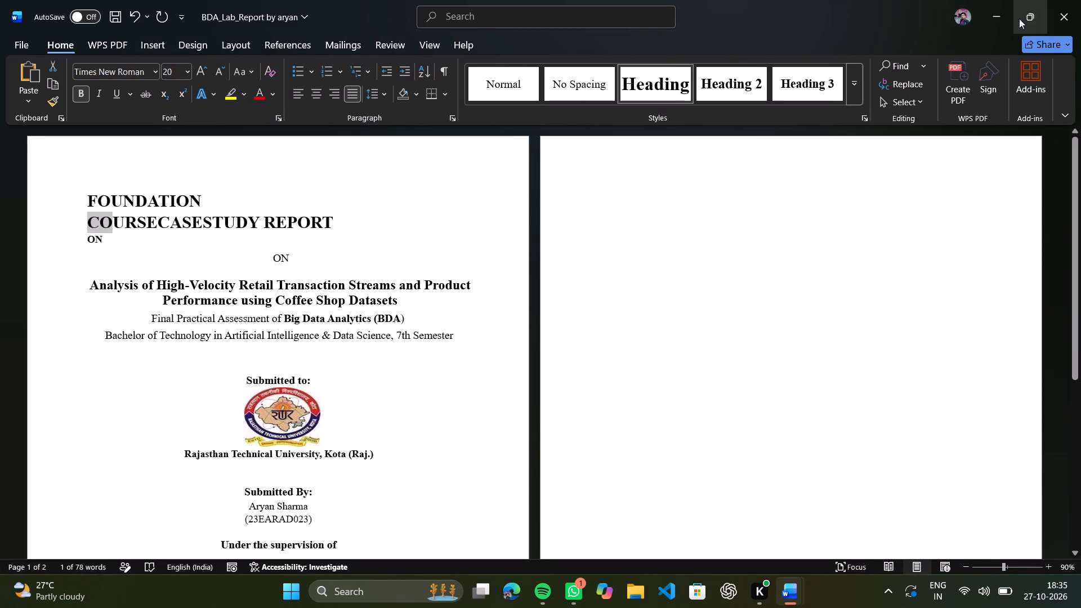
{"action": "left_click", "coordinate": [492, 98]}
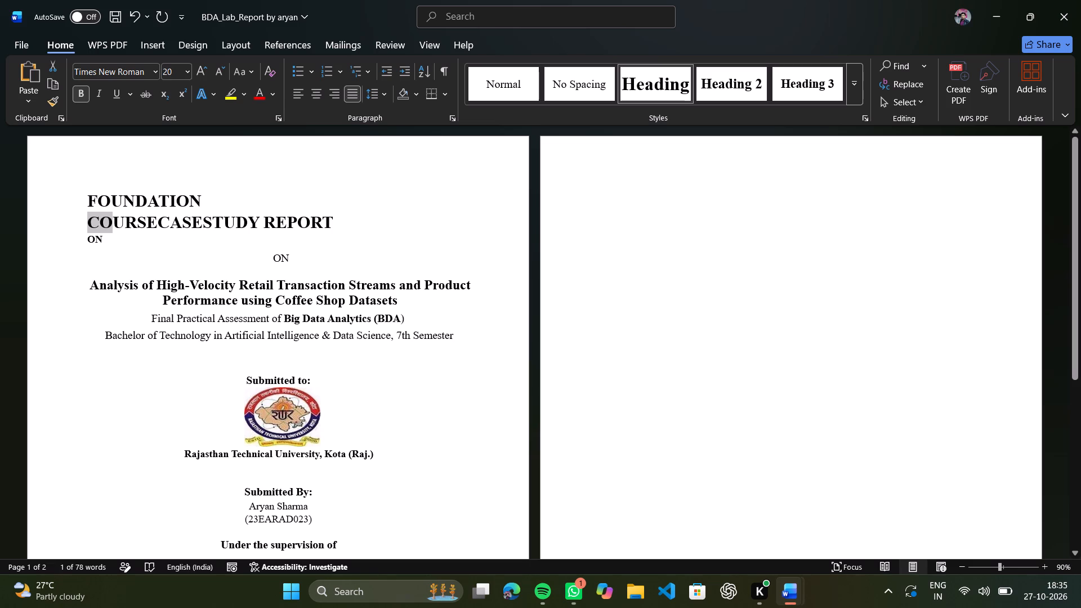
{"action": "left_click_drag", "start_coordinate": [91, 195], "coordinate": [283, 329]}
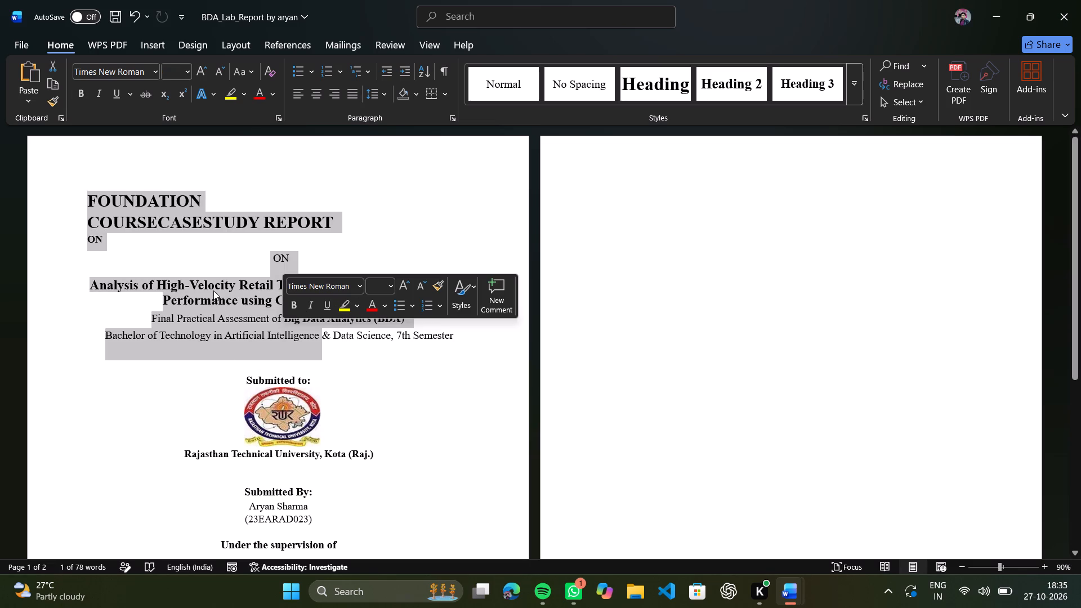
{"action": "left_click", "coordinate": [195, 230]}
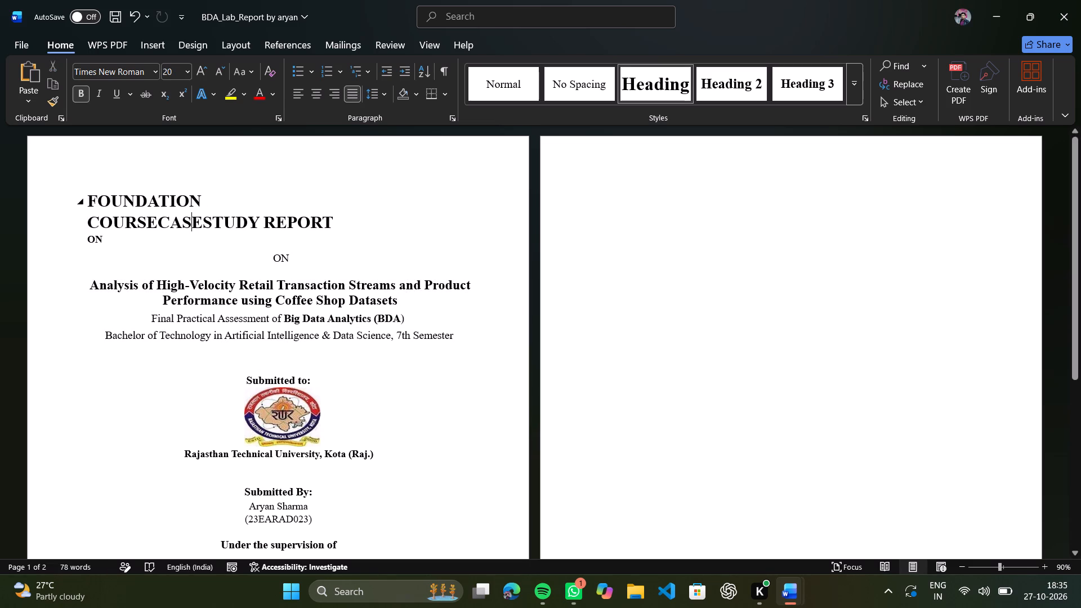
{"action": "left_click_drag", "start_coordinate": [86, 198], "coordinate": [120, 236]}
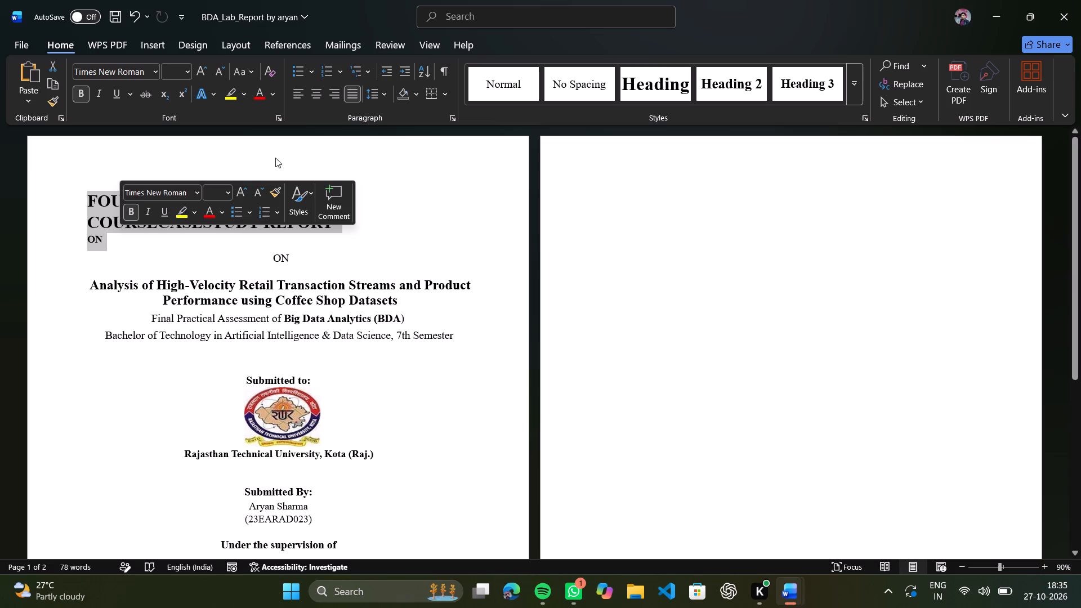
{"action": "left_click", "coordinate": [549, 84]}
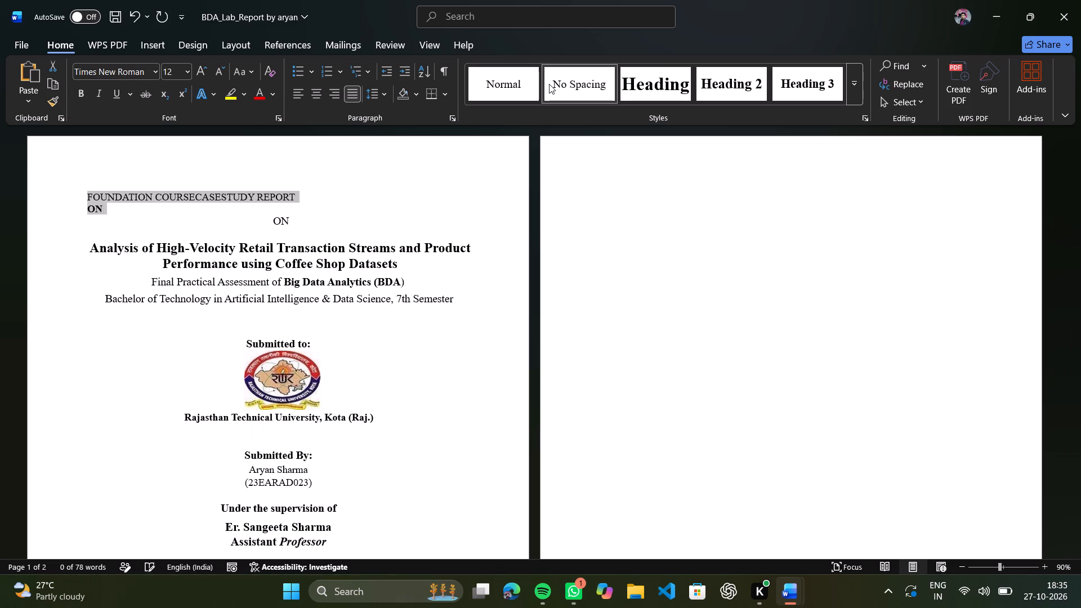
{"action": "left_click", "coordinate": [498, 93]}
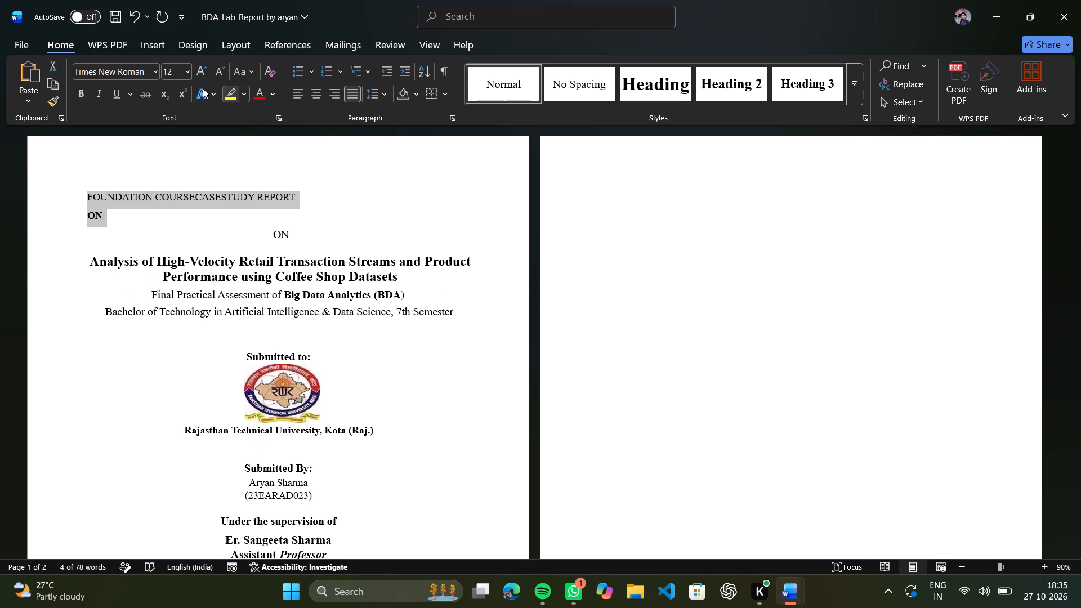
Format the cover title and the "ON" line directly below it as bold 18 pt text.
{"action": "triple_click", "coordinate": [197, 73]}
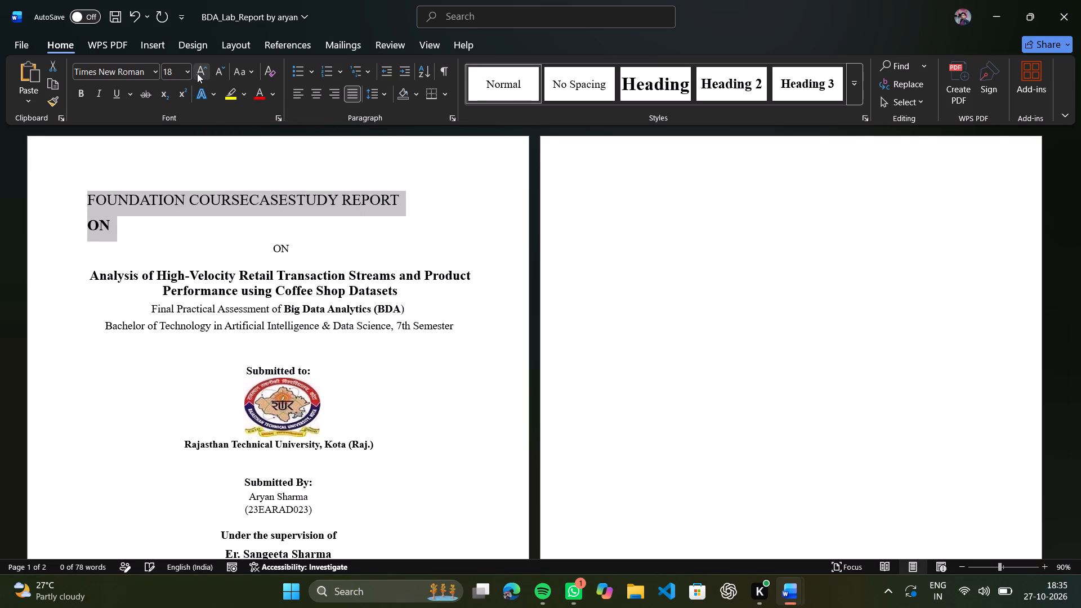
{"action": "left_click", "coordinate": [86, 100]}
Delete the duplicate centred "ON" line above the "Analysis of High-Velocity Retail Transaction Streams" heading.
{"action": "left_click_drag", "start_coordinate": [267, 248], "coordinate": [300, 251]}
{"action": "key", "text": "BackSpace"}
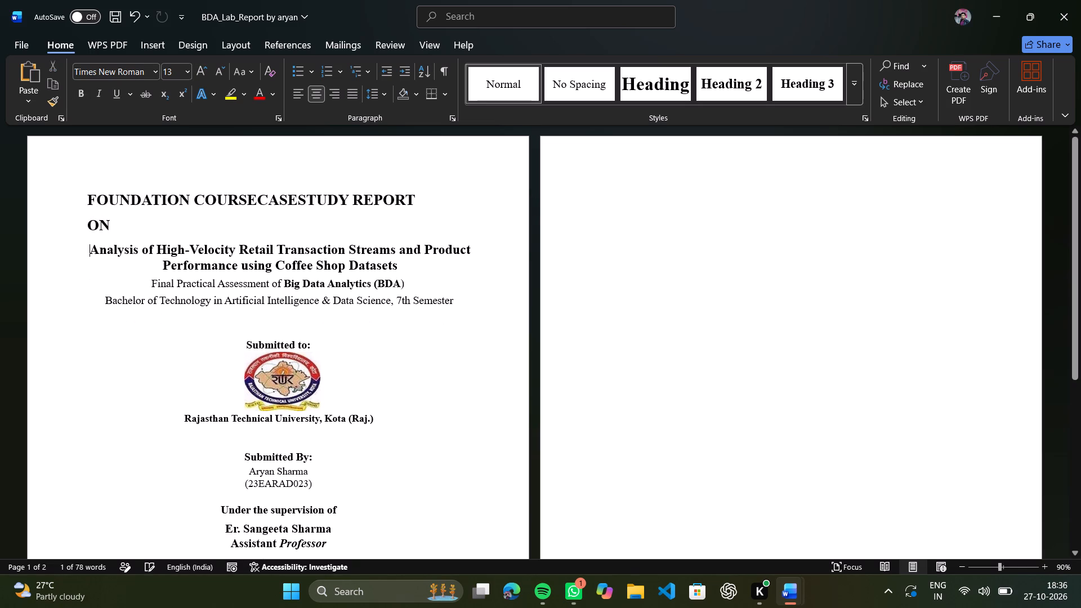
Reduce the "ON" line under the cover title to 16 pt and centre it.
{"action": "left_click_drag", "start_coordinate": [88, 220], "coordinate": [90, 221]}
{"action": "left_click_drag", "start_coordinate": [90, 221], "coordinate": [119, 219]}
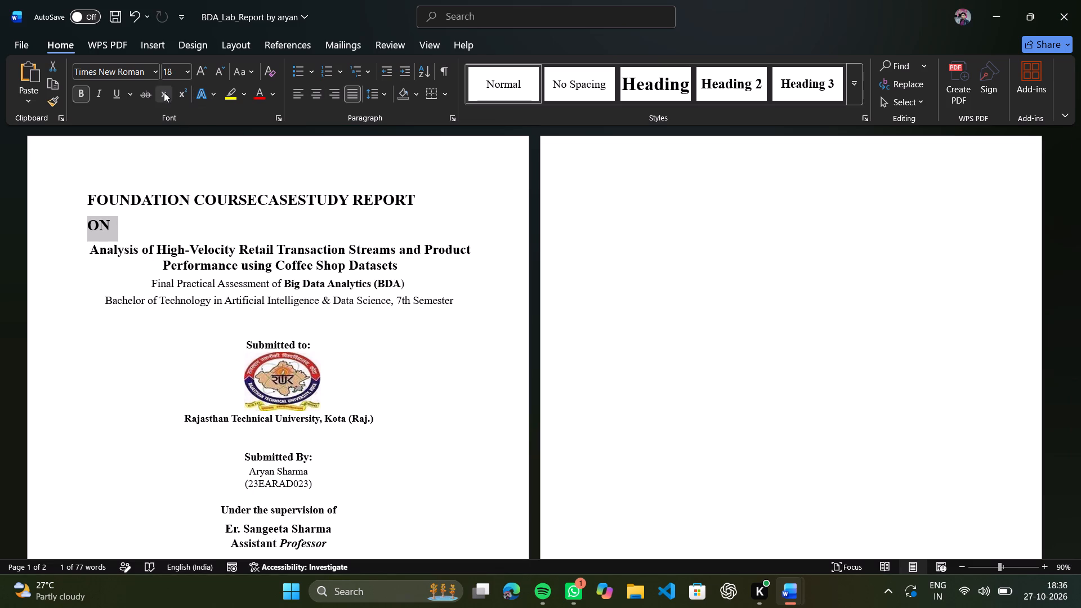
{"action": "left_click", "coordinate": [221, 76]}
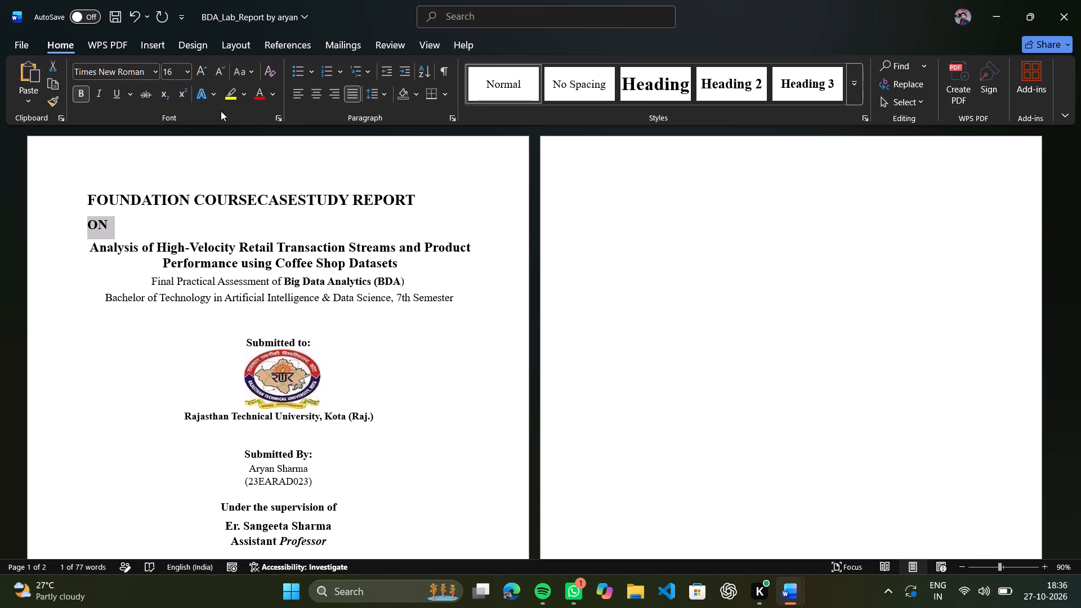
{"action": "left_click", "coordinate": [318, 96]}
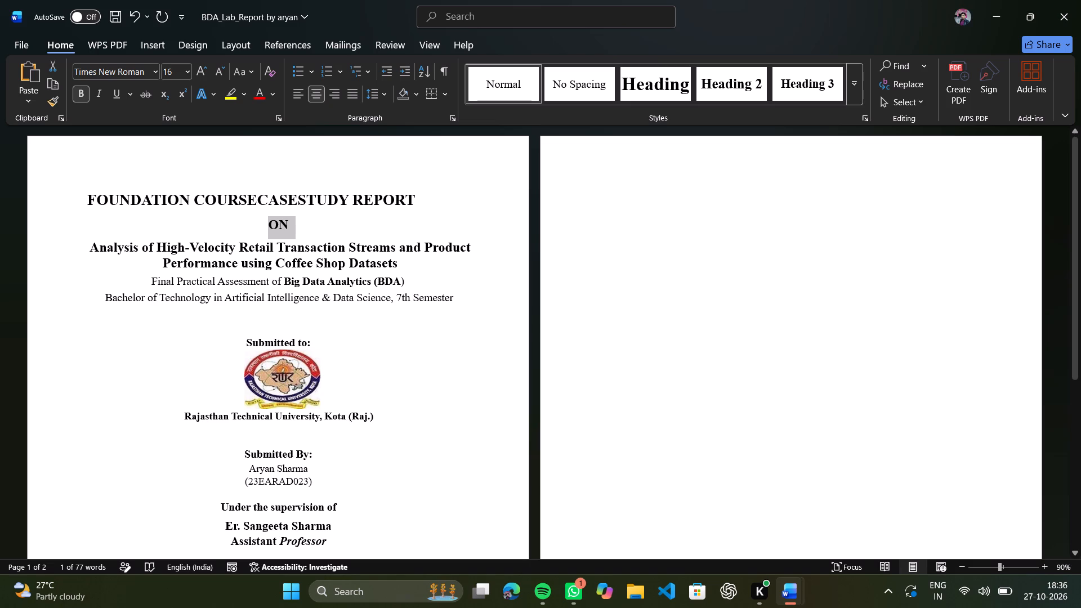
Centre the "FOUNDATION COURSECASESTUDY REPORT" title line on the cover page.
{"action": "left_click_drag", "start_coordinate": [86, 202], "coordinate": [345, 182]}
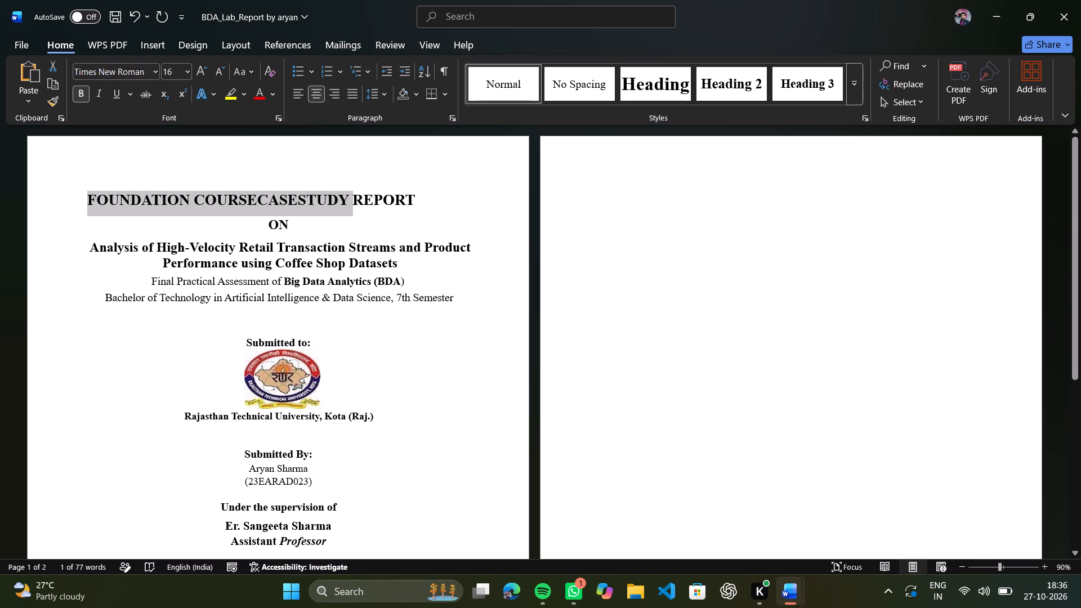
{"action": "left_click_drag", "start_coordinate": [345, 182], "coordinate": [437, 196]}
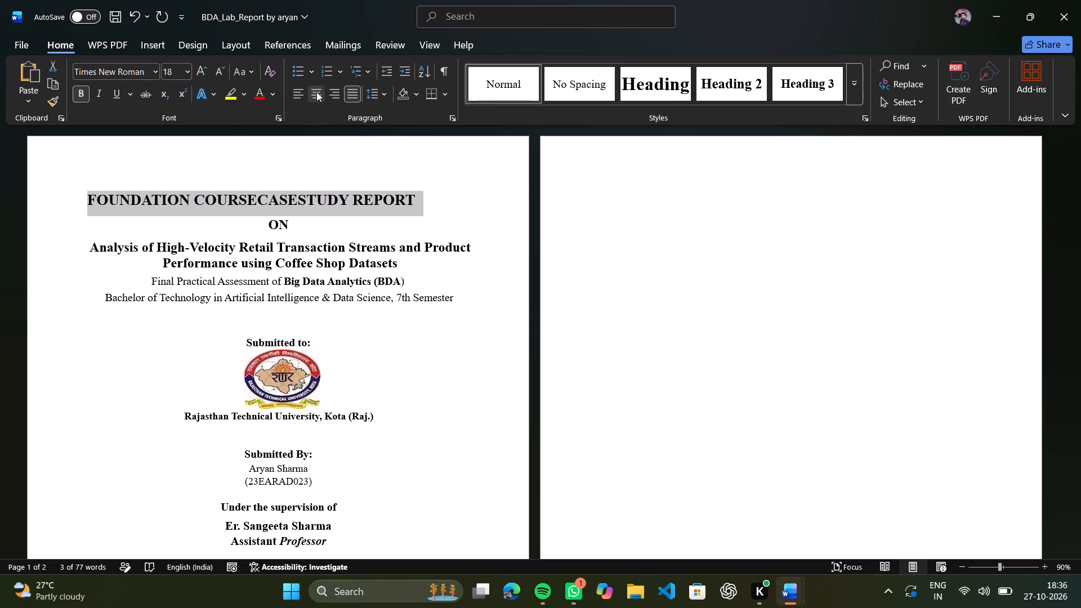
{"action": "left_click", "coordinate": [316, 92]}
{"action": "left_click", "coordinate": [242, 283]}
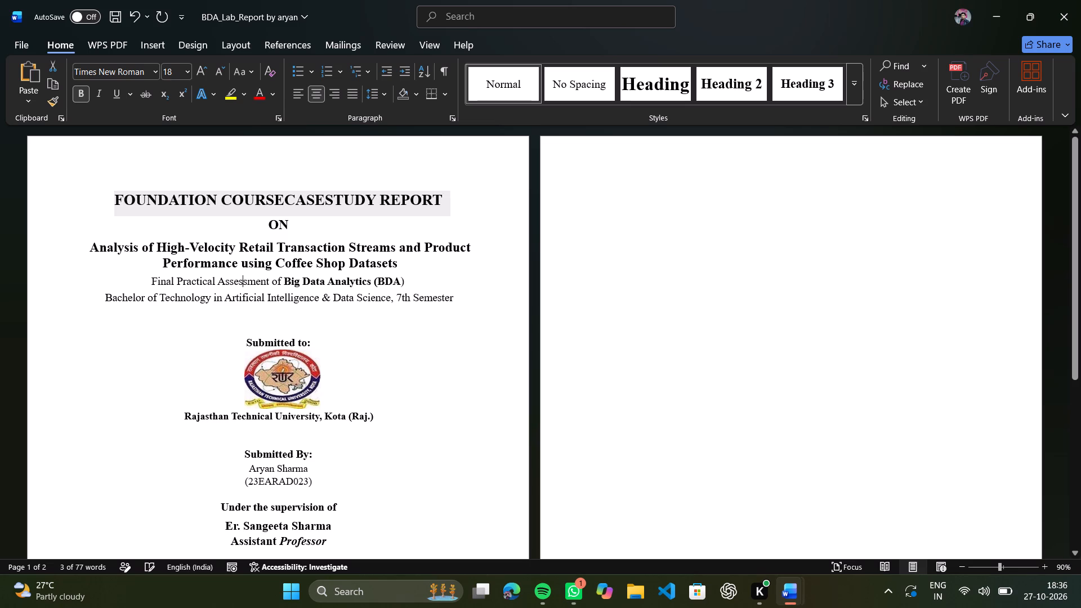
Restore the BDA_Lab_Report window from its maximised size to uncover the FEC28 report behind it.
{"action": "left_click", "coordinate": [1025, 3]}
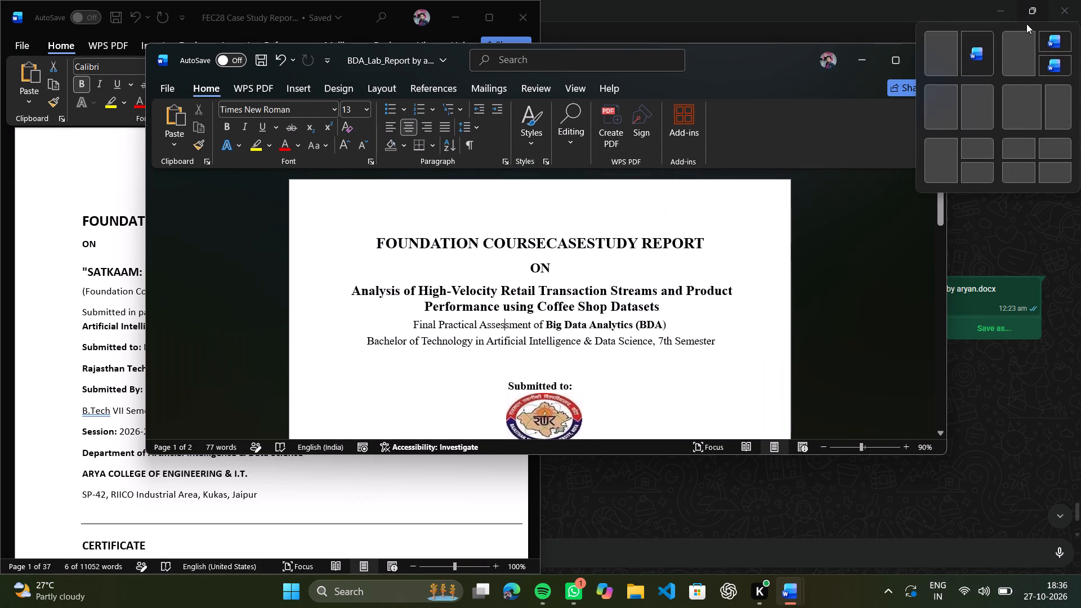
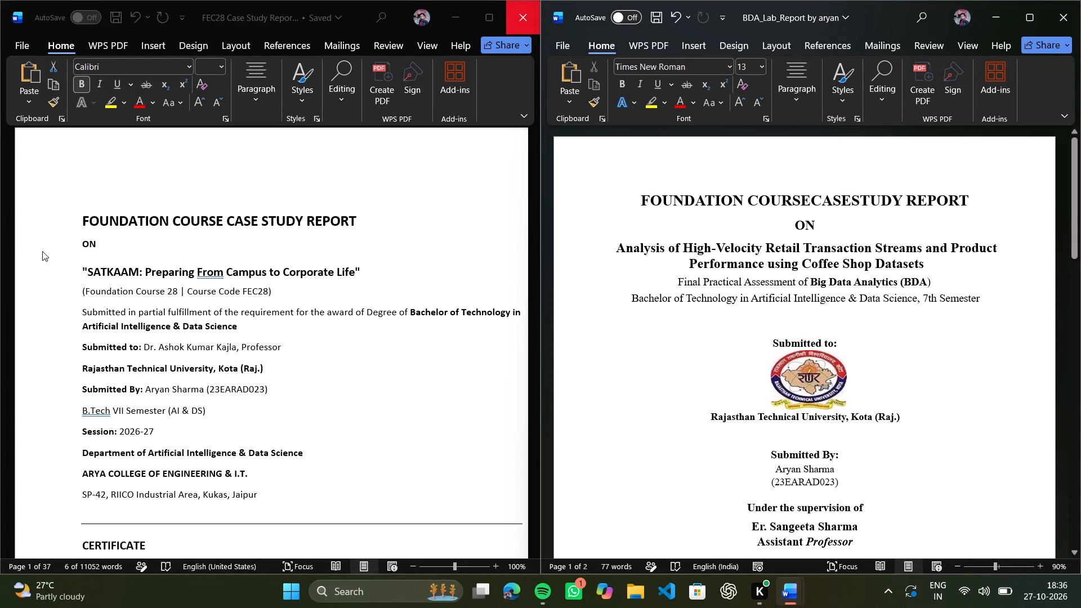
Replace the "Analysis of High-Velocity Retail Transaction Streams" cover heading with the "SATKAAM: Preparing From Campus to Corporate Life" title copied from the FEC28 report.
{"action": "left_click", "coordinate": [95, 267]}
{"action": "left_click", "coordinate": [95, 267]}
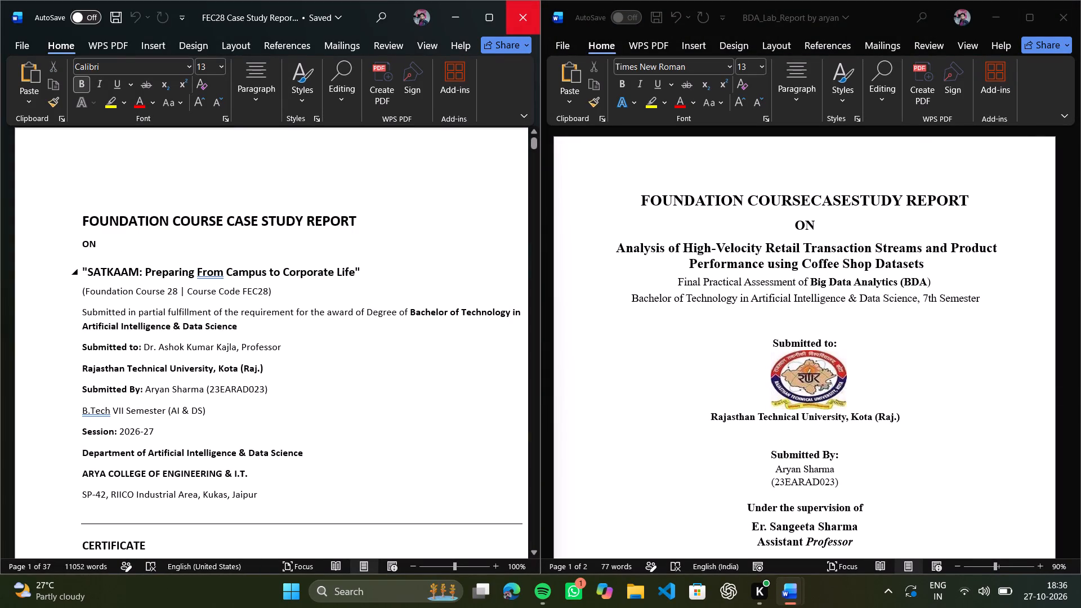
{"action": "left_click_drag", "start_coordinate": [85, 270], "coordinate": [357, 254]}
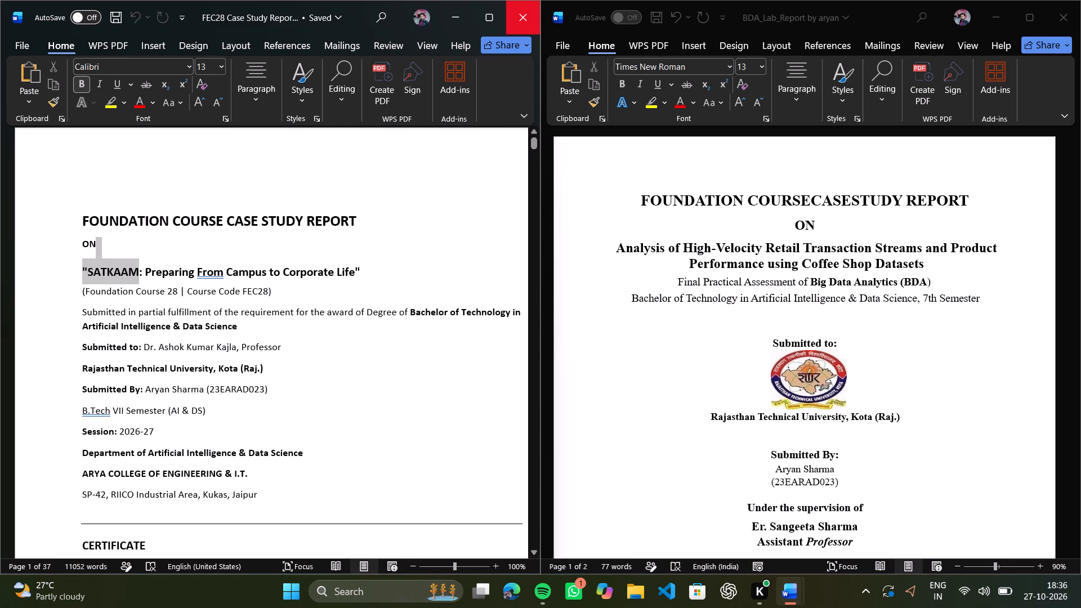
{"action": "left_click_drag", "start_coordinate": [357, 254], "coordinate": [371, 281]}
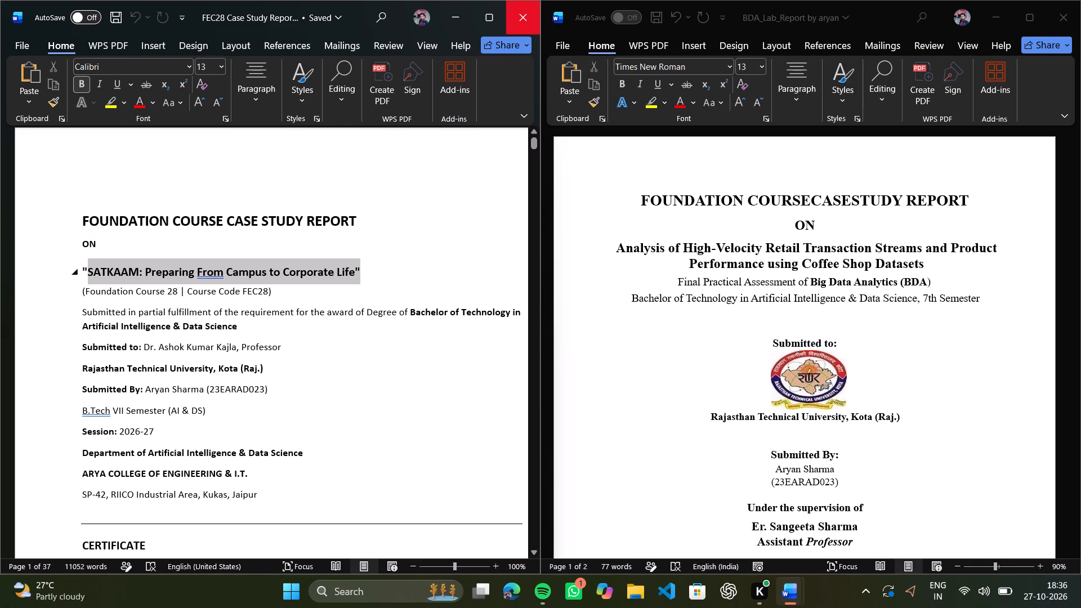
{"action": "left_click_drag", "start_coordinate": [371, 281], "coordinate": [369, 283]}
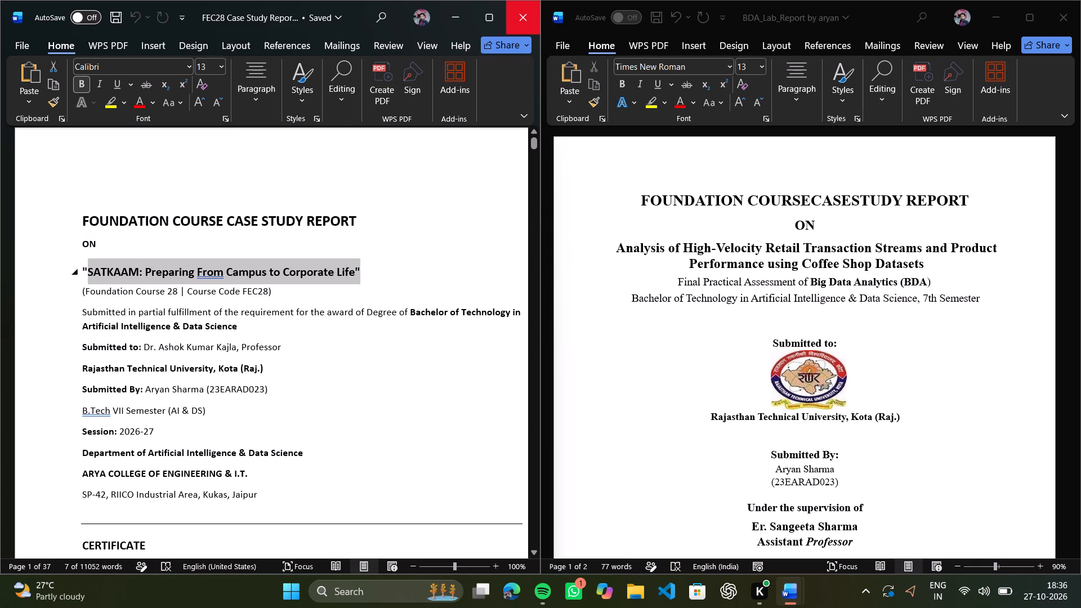
{"action": "key", "text": "ctrl+Left"}
{"action": "key", "text": "ctrl+Left"}
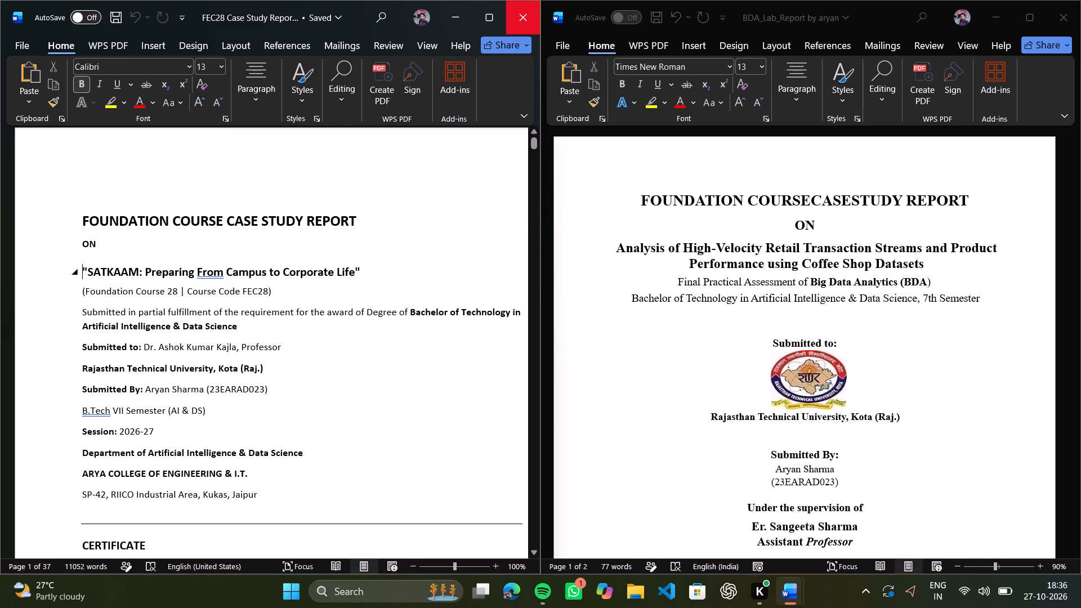
{"action": "left_click_drag", "start_coordinate": [363, 278], "coordinate": [67, 262]}
{"action": "key", "text": "ctrl+c"}
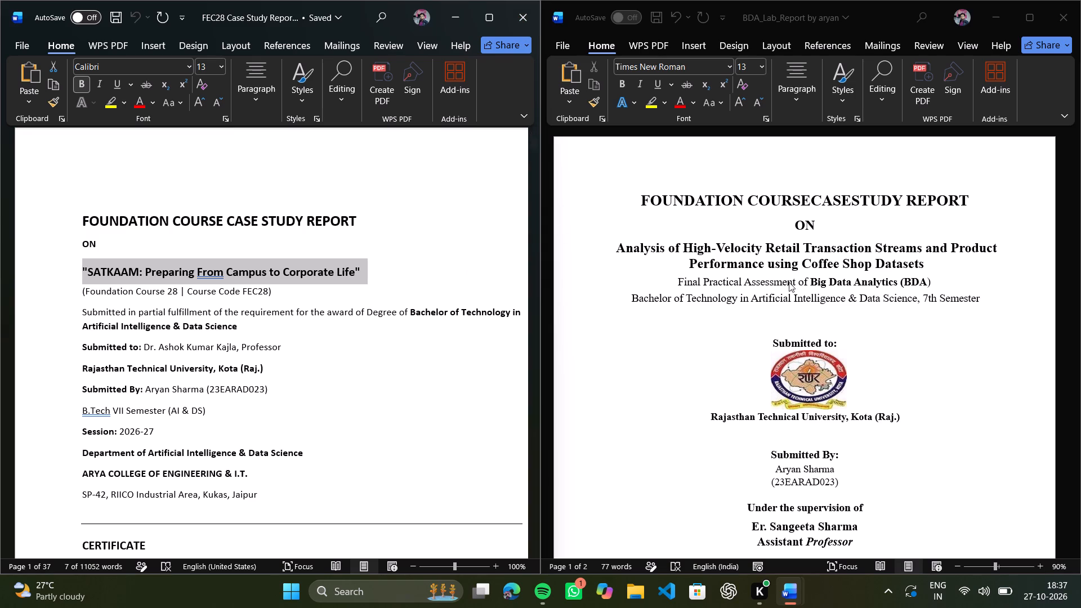
{"action": "left_click_drag", "start_coordinate": [610, 241], "coordinate": [613, 251]}
{"action": "left_click_drag", "start_coordinate": [613, 251], "coordinate": [811, 283]}
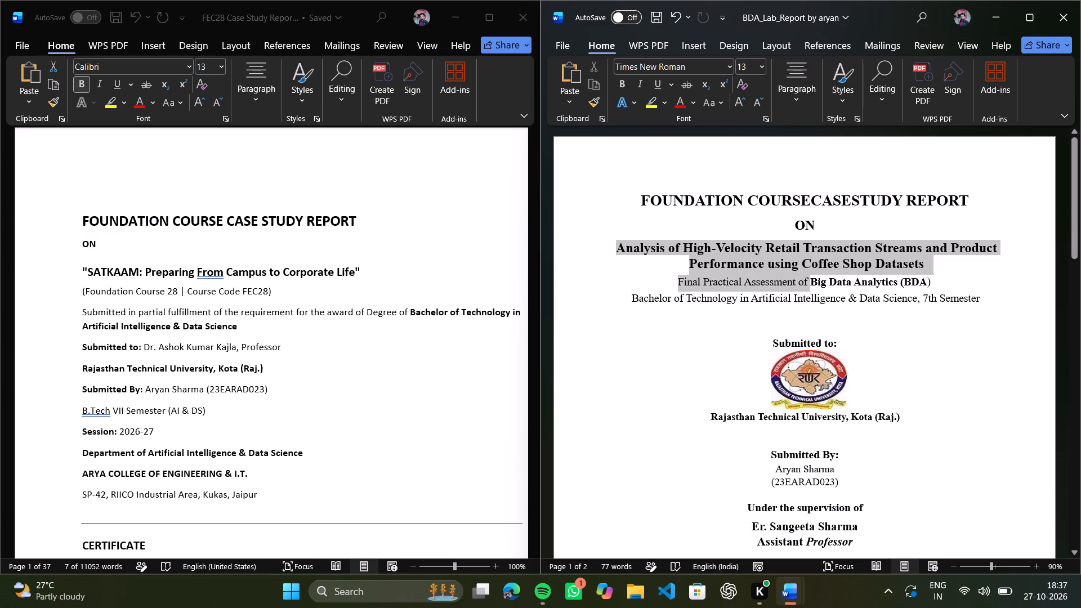
{"action": "left_click_drag", "start_coordinate": [811, 283], "coordinate": [926, 273]}
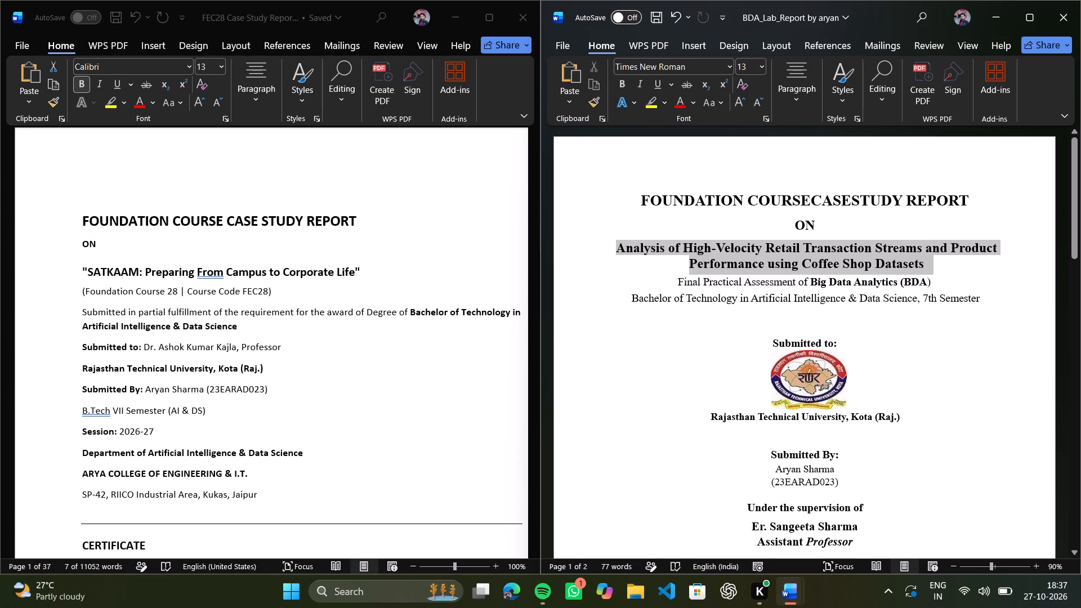
{"action": "left_click_drag", "start_coordinate": [926, 273], "coordinate": [926, 274]}
{"action": "key", "text": "ctrl+v"}
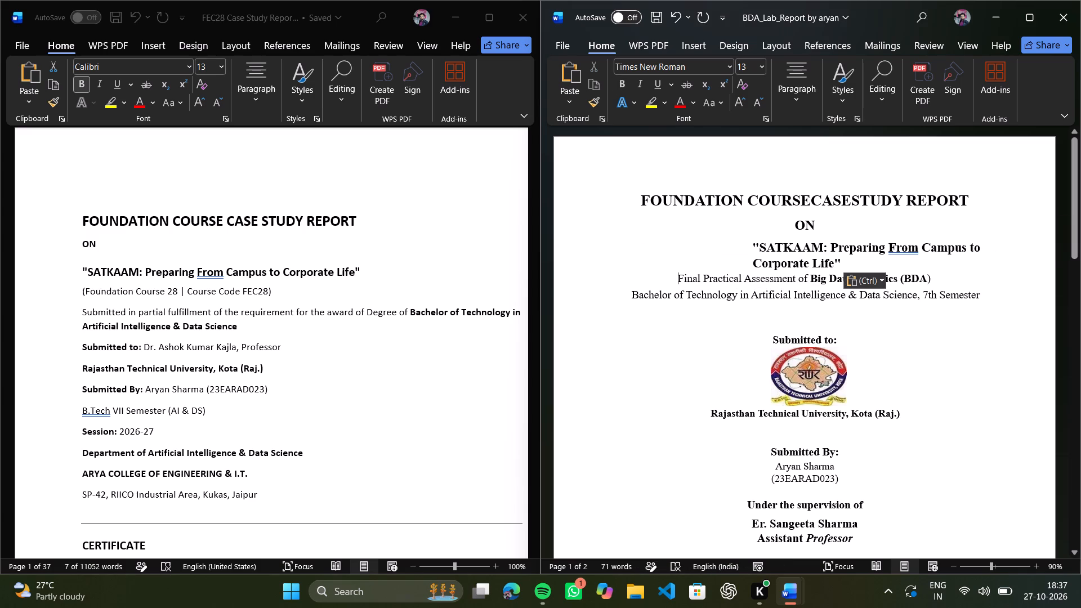
Select the pasted "SATKAAM" title together with the assessment and "Bachelor of Technology" lines below it.
{"action": "left_click_drag", "start_coordinate": [757, 248], "coordinate": [775, 251]}
{"action": "left_click_drag", "start_coordinate": [755, 250], "coordinate": [783, 265]}
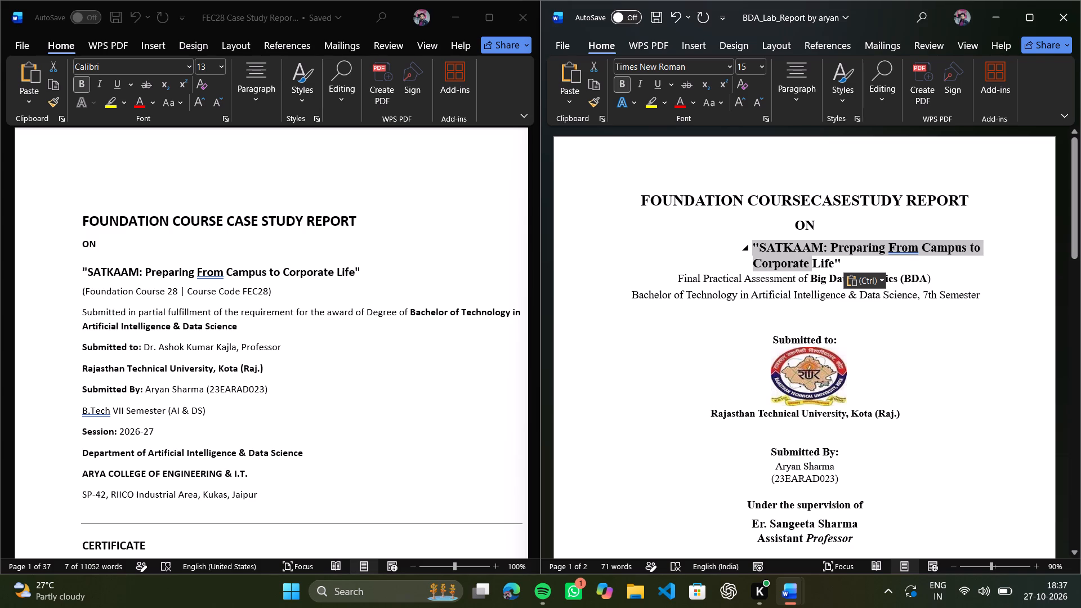
{"action": "left_click_drag", "start_coordinate": [783, 265], "coordinate": [832, 254]}
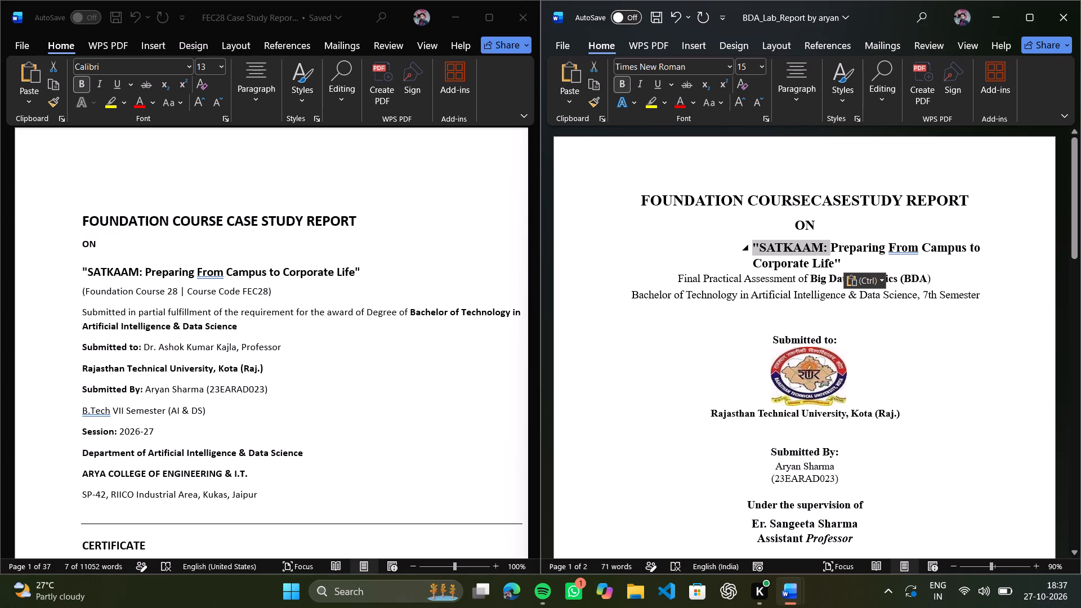
{"action": "left_click_drag", "start_coordinate": [832, 254], "coordinate": [875, 251]}
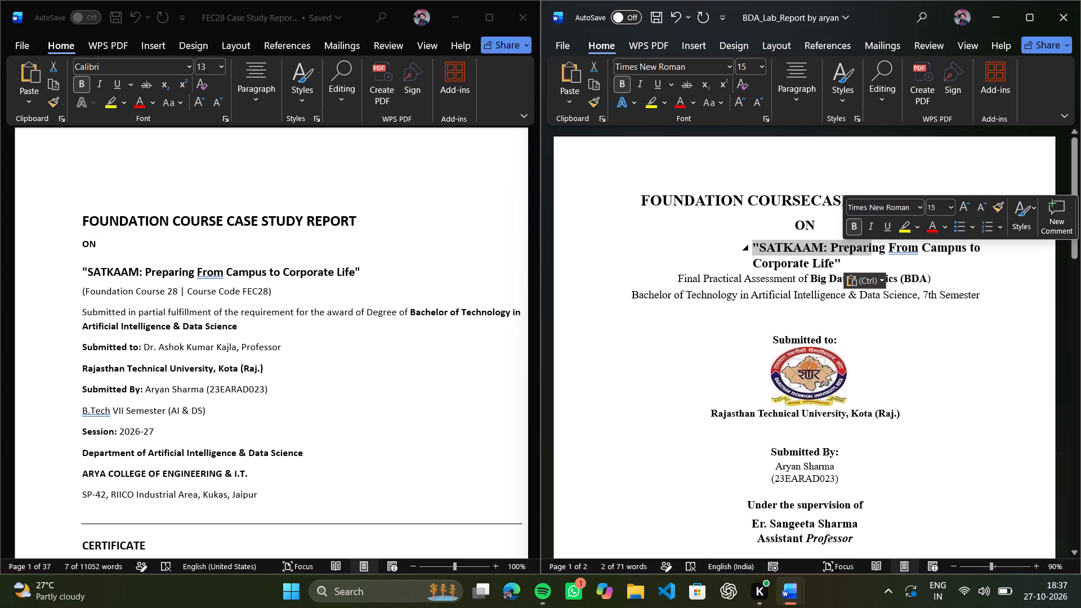
{"action": "left_click", "coordinate": [750, 249]}
{"action": "double_click", "coordinate": [750, 249]}
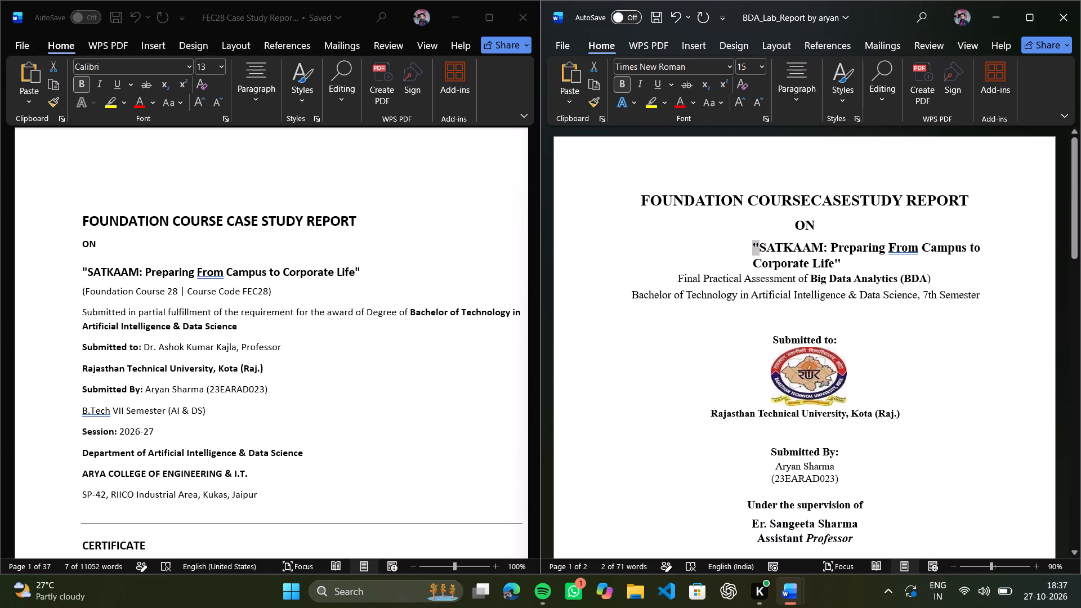
{"action": "left_click", "coordinate": [678, 377]}
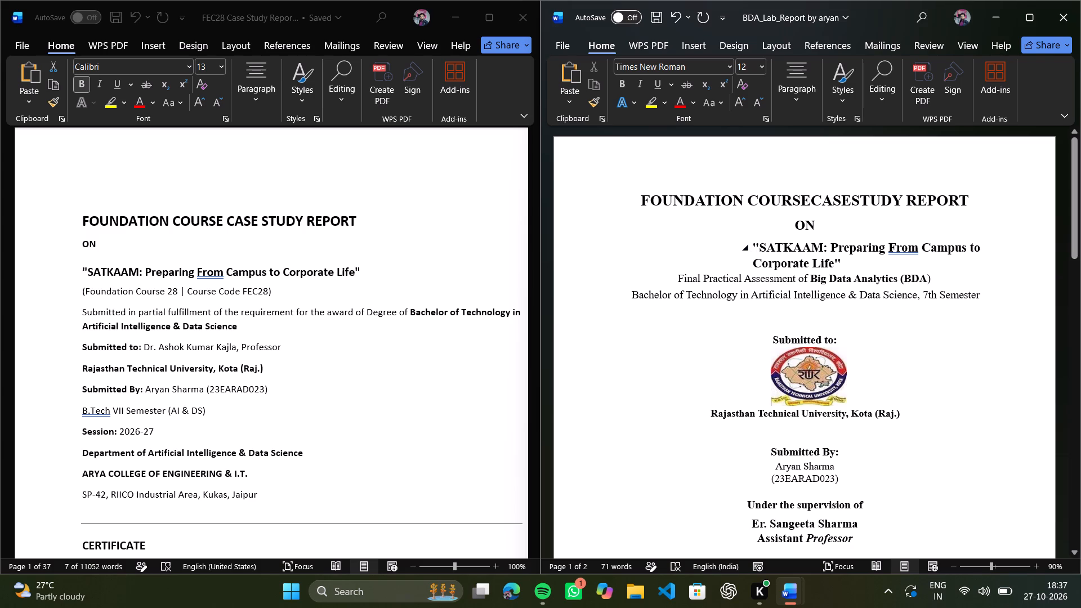
{"action": "left_click_drag", "start_coordinate": [754, 252], "coordinate": [821, 268]}
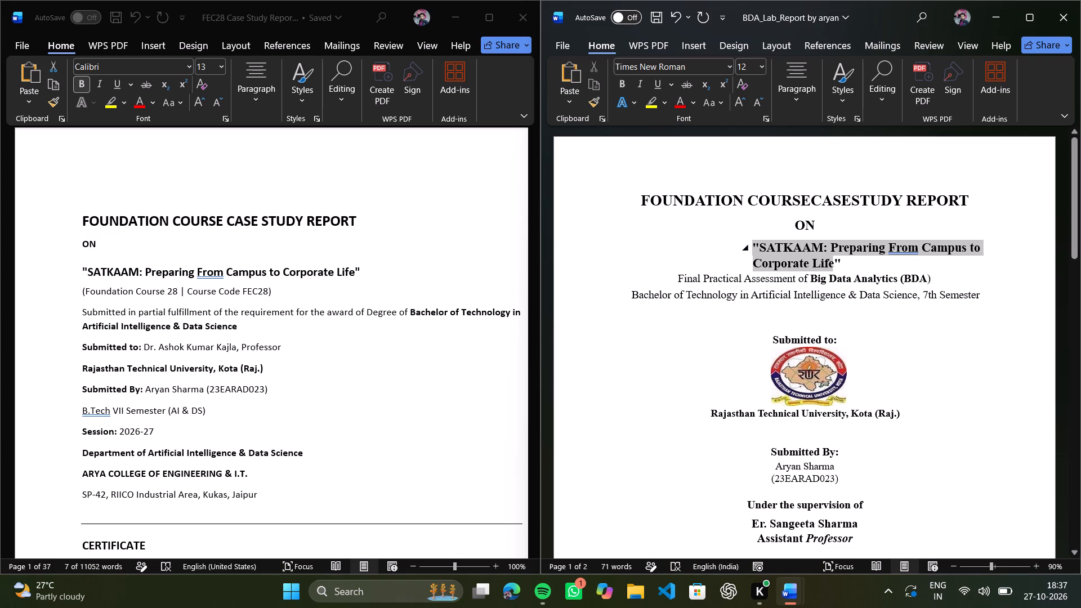
{"action": "left_click_drag", "start_coordinate": [821, 268], "coordinate": [965, 305]}
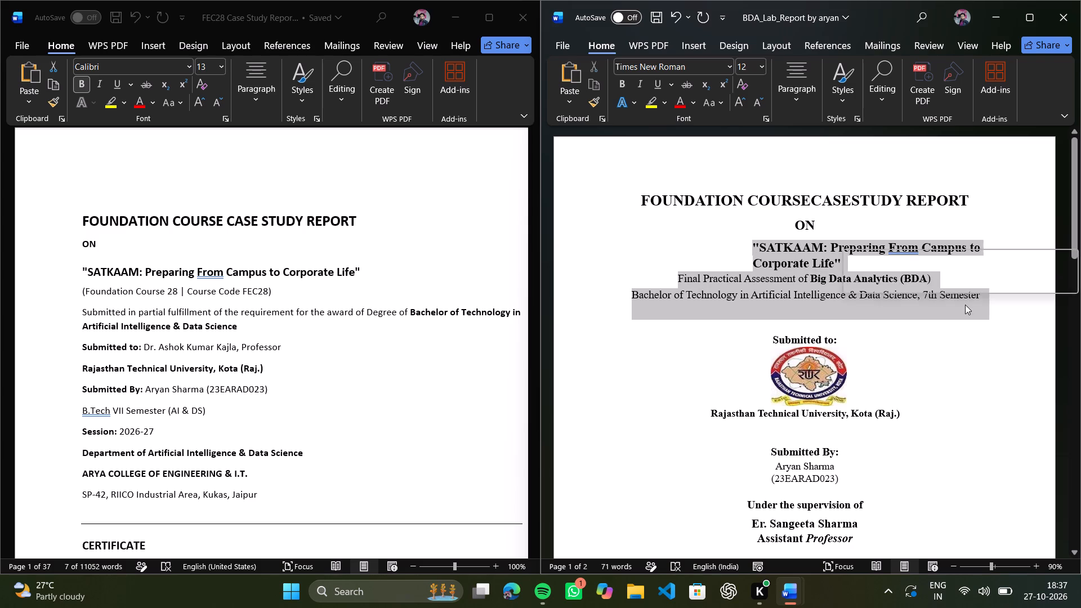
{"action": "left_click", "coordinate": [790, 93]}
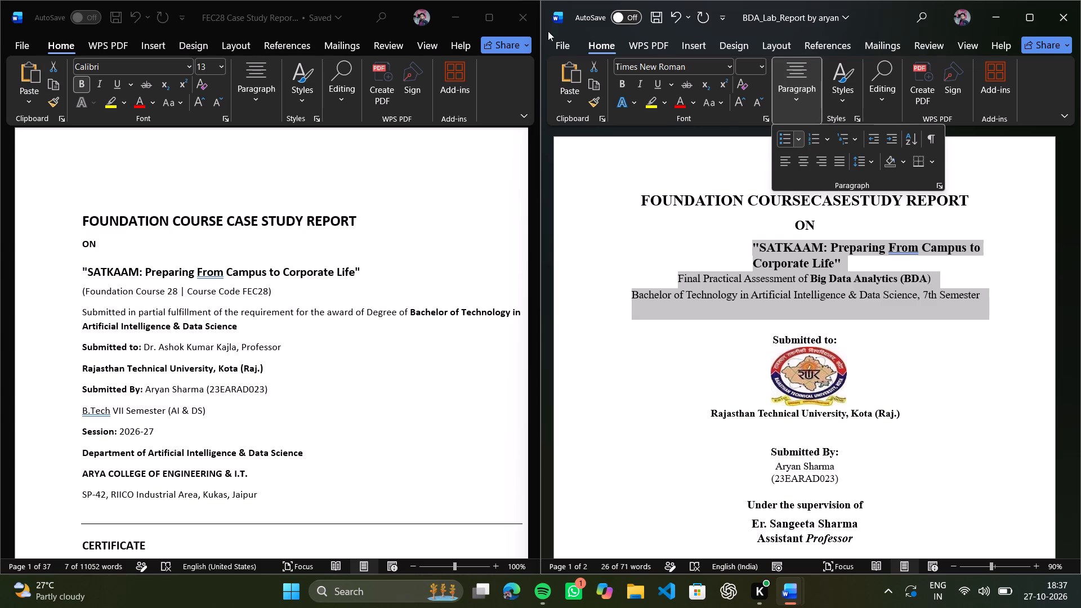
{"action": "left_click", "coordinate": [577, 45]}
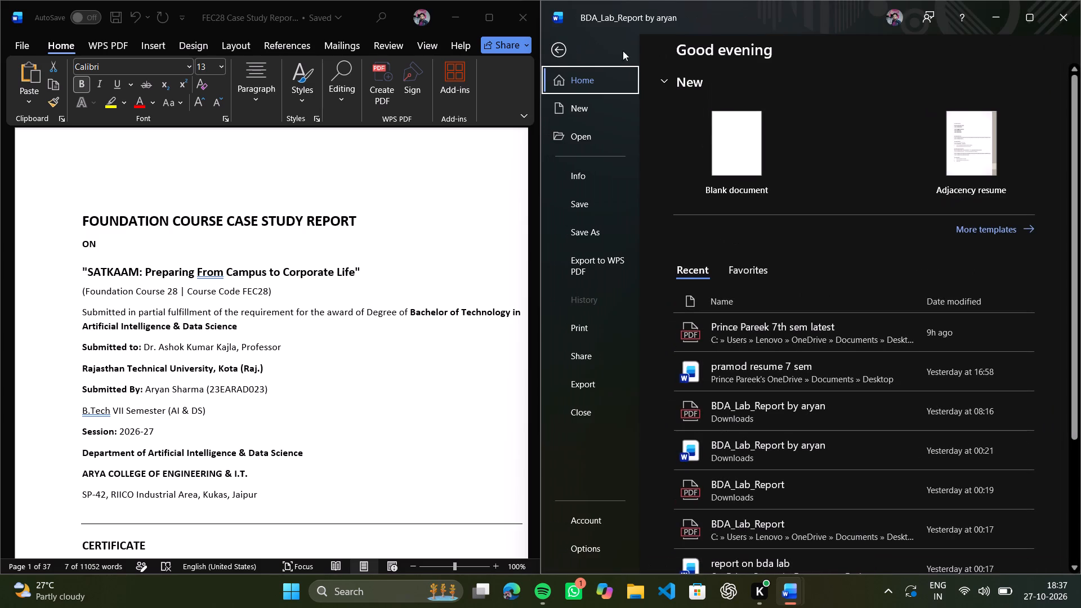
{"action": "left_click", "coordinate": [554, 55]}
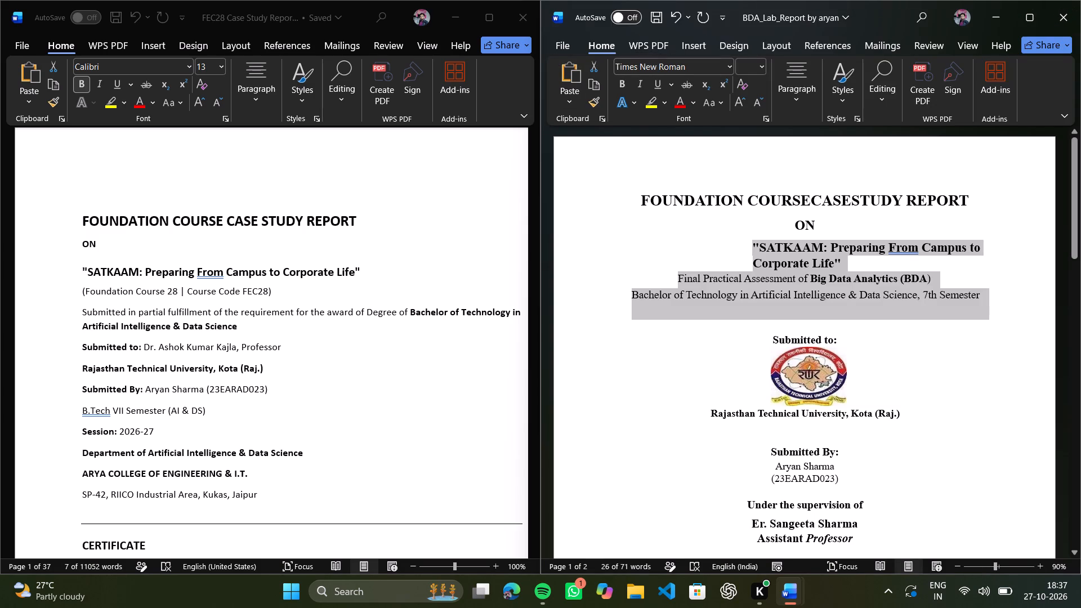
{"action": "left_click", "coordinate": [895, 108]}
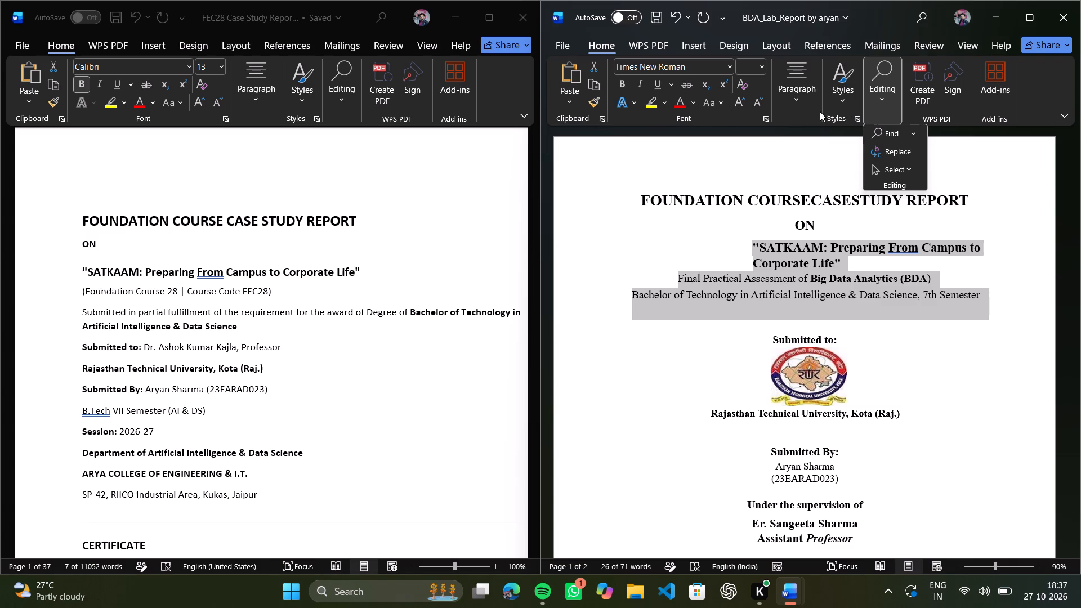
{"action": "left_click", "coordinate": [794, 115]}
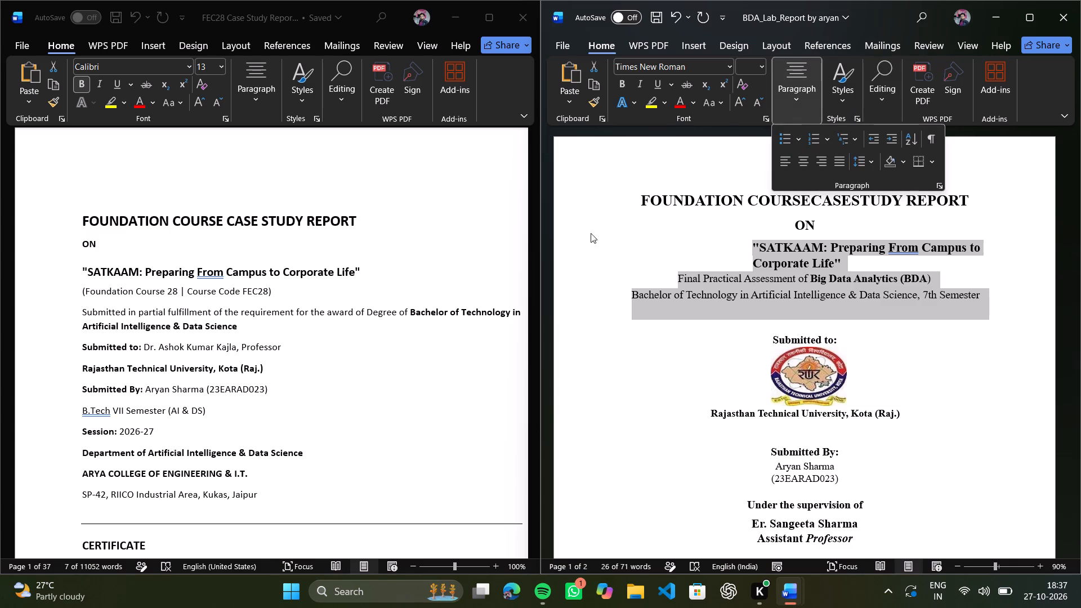
Widen the BDA_Lab_Report window against the FEC28 report so it takes about 60% of the screen width.
{"action": "left_click", "coordinate": [542, 294]}
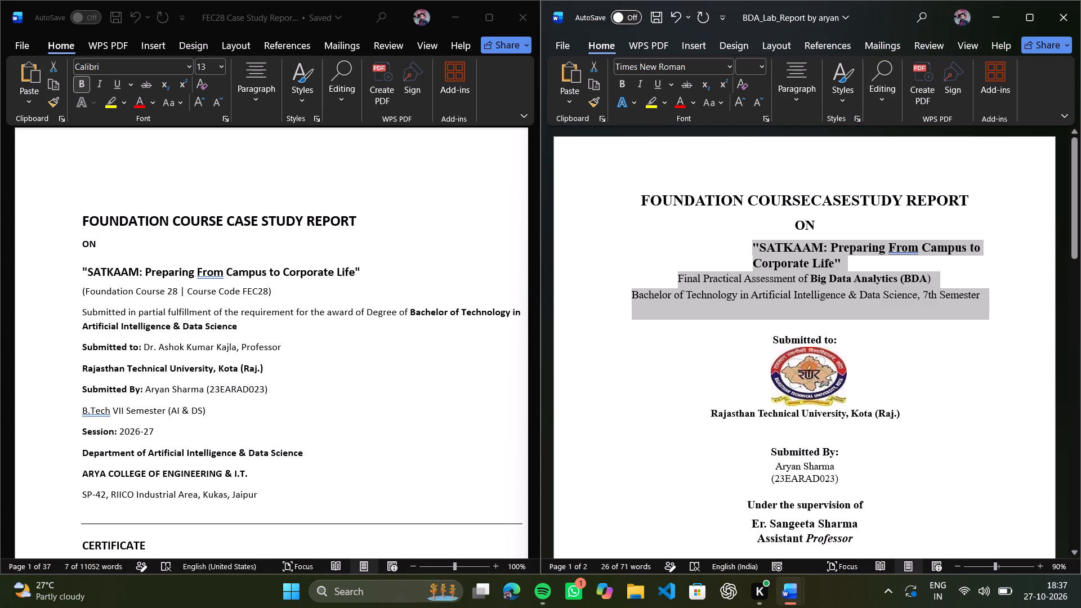
{"action": "left_click_drag", "start_coordinate": [539, 282], "coordinate": [372, 302]}
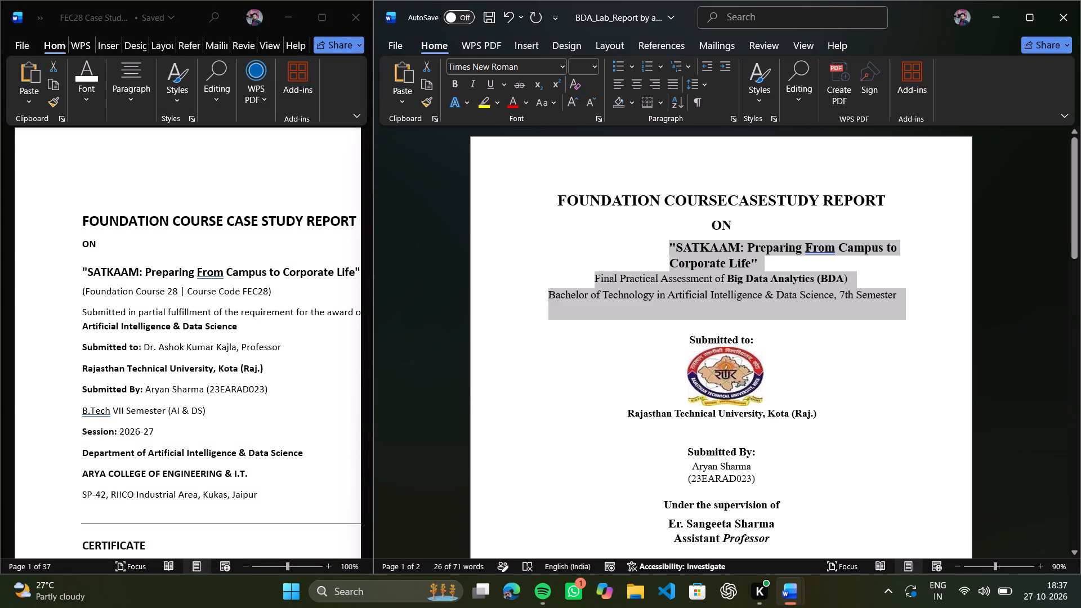
{"action": "left_click_drag", "start_coordinate": [373, 213], "coordinate": [309, 223]}
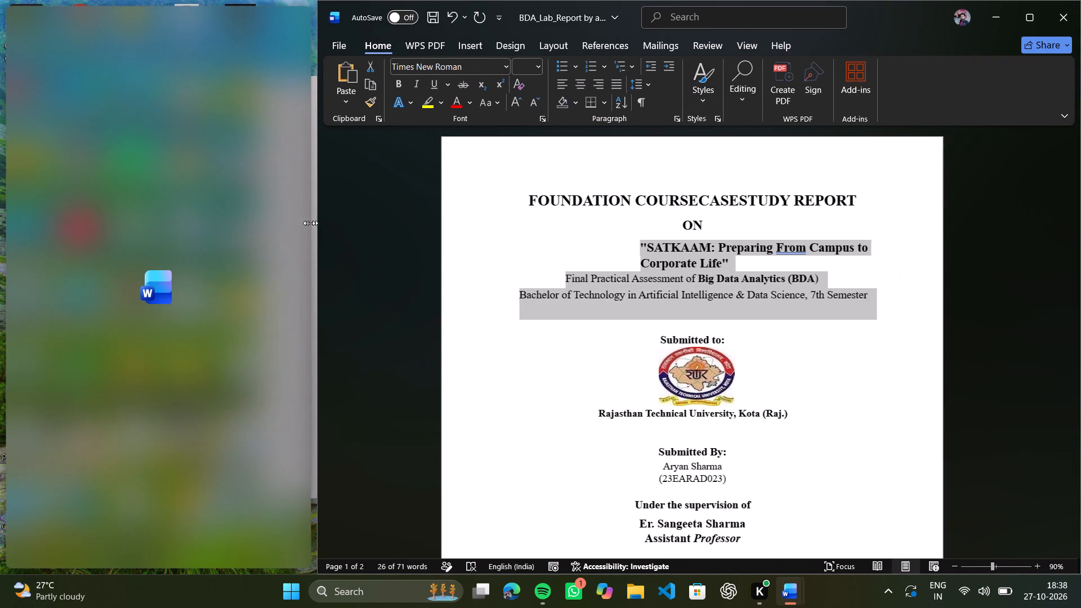
{"action": "left_click_drag", "start_coordinate": [309, 223], "coordinate": [294, 242]}
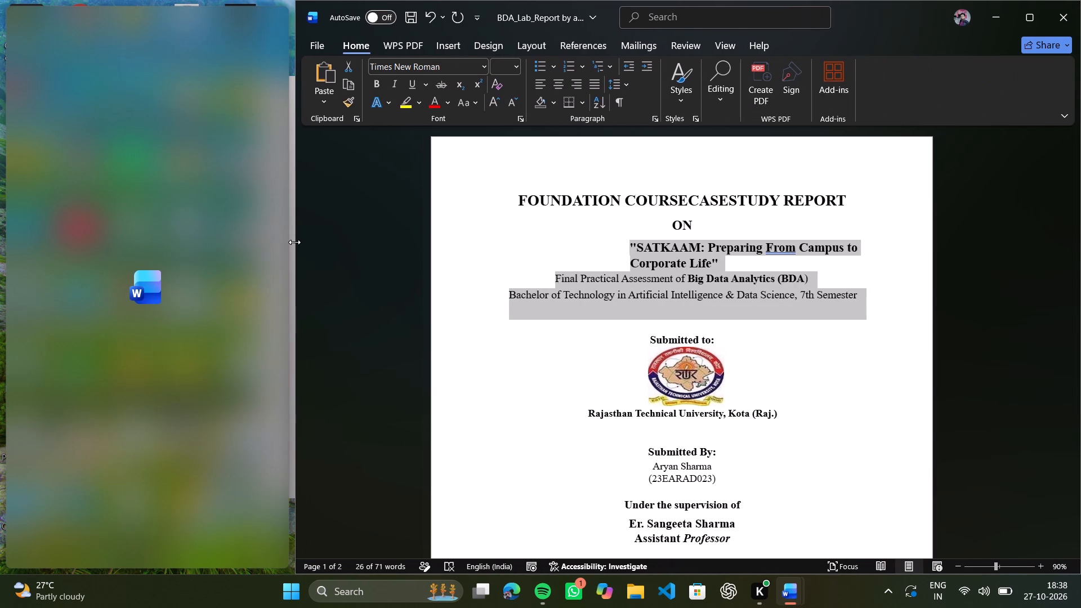
{"action": "left_click_drag", "start_coordinate": [294, 242], "coordinate": [492, 395]}
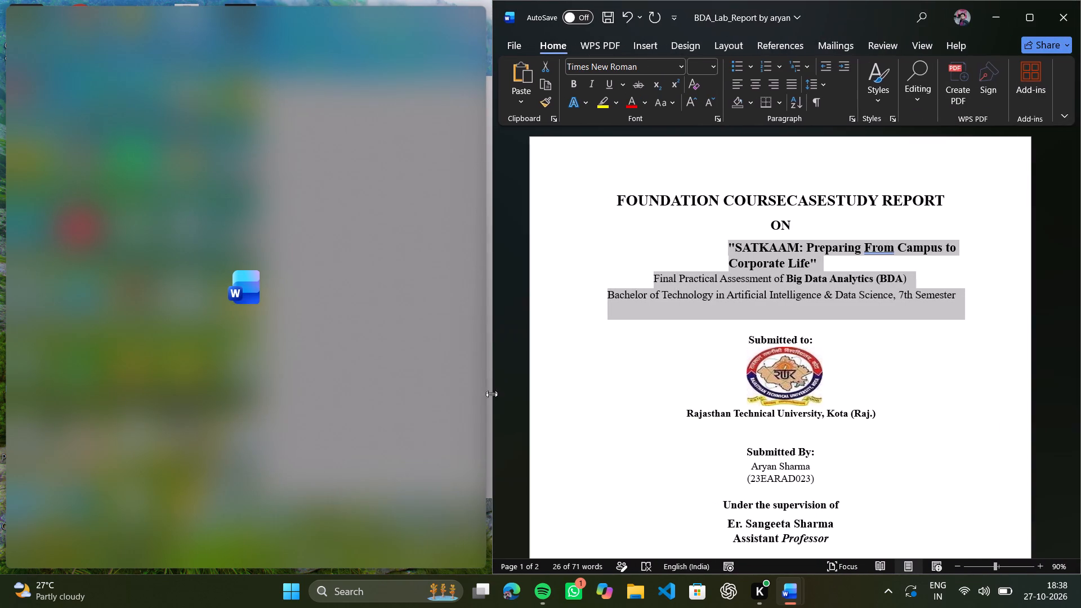
{"action": "left_click_drag", "start_coordinate": [492, 395], "coordinate": [427, 574]}
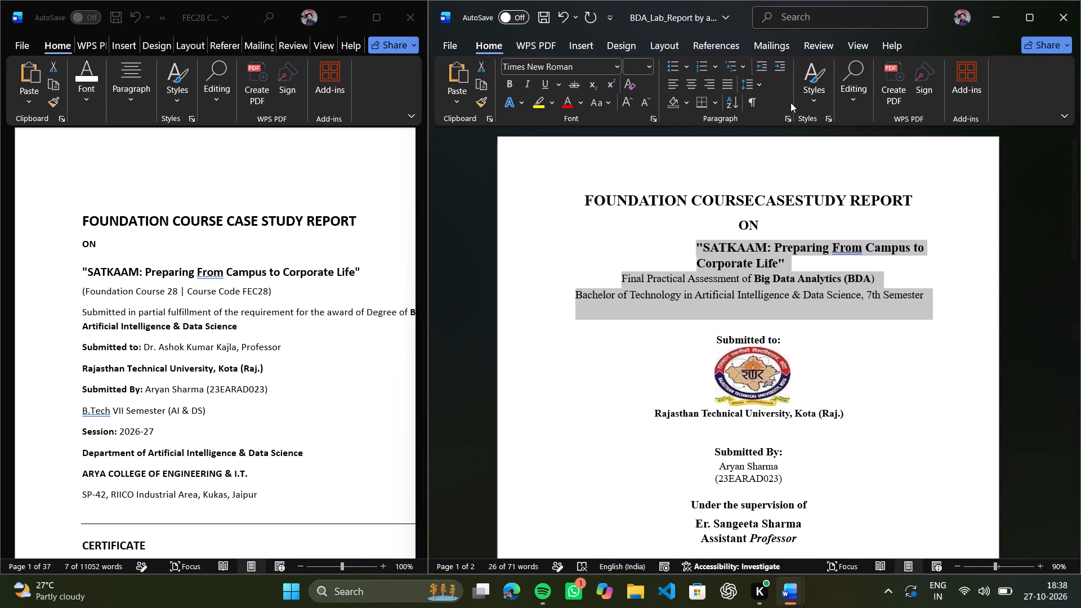
Apply the No Spacing style to the selected "SATKAAM" title and the two lines below it.
{"action": "left_click", "coordinate": [807, 102]}
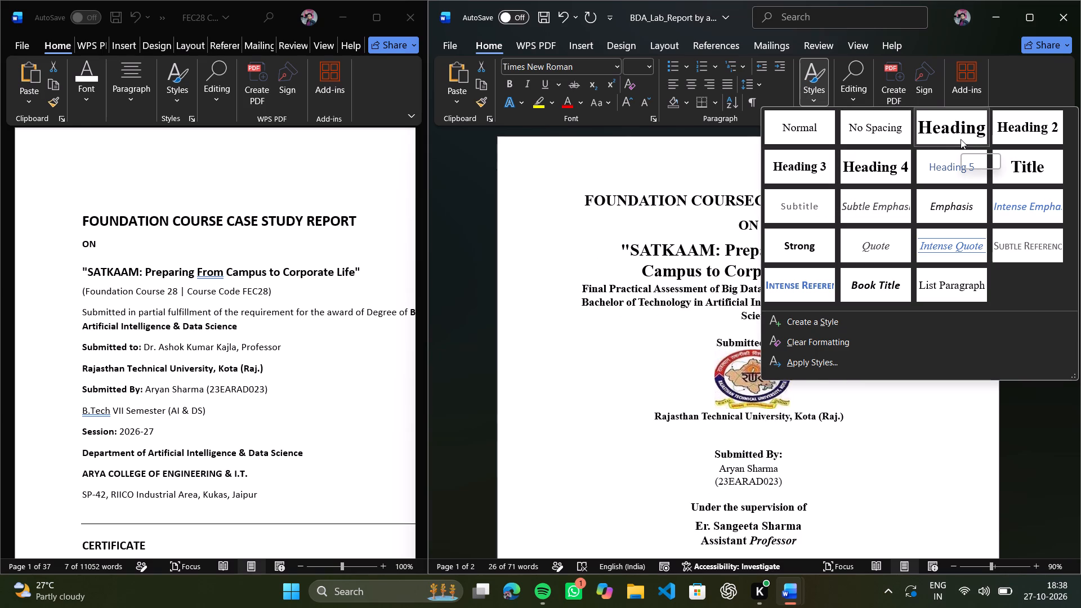
{"action": "left_click", "coordinate": [873, 131]}
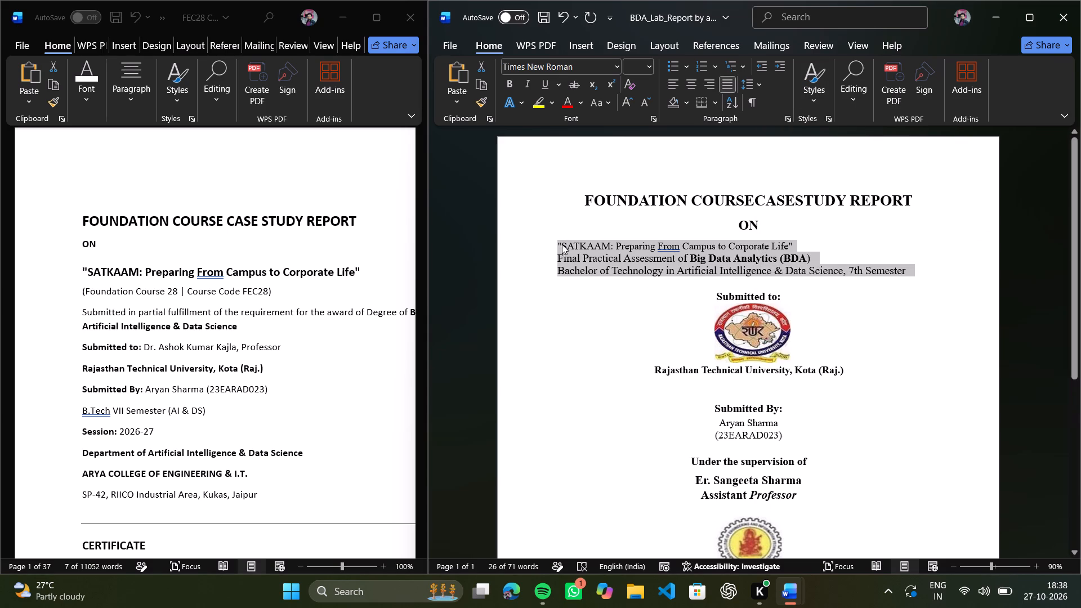
Centre the "SATKAAM: Preparing From Campus to Corporate Life" title, make it bold and set it to 16 pt.
{"action": "left_click", "coordinate": [559, 244]}
{"action": "left_click_drag", "start_coordinate": [559, 244], "coordinate": [761, 234]}
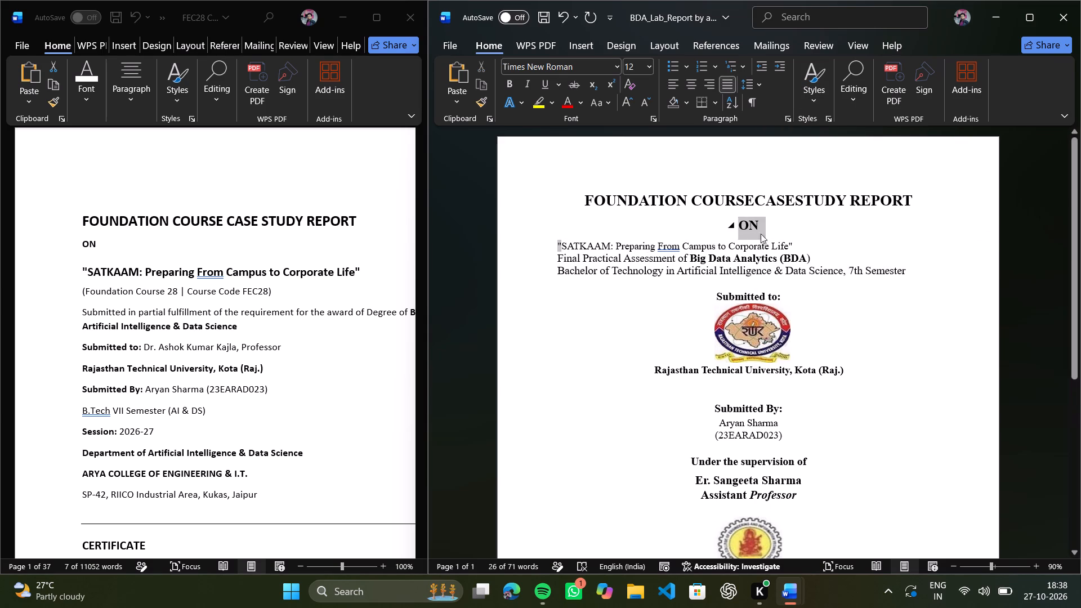
{"action": "left_click_drag", "start_coordinate": [761, 234], "coordinate": [801, 248]}
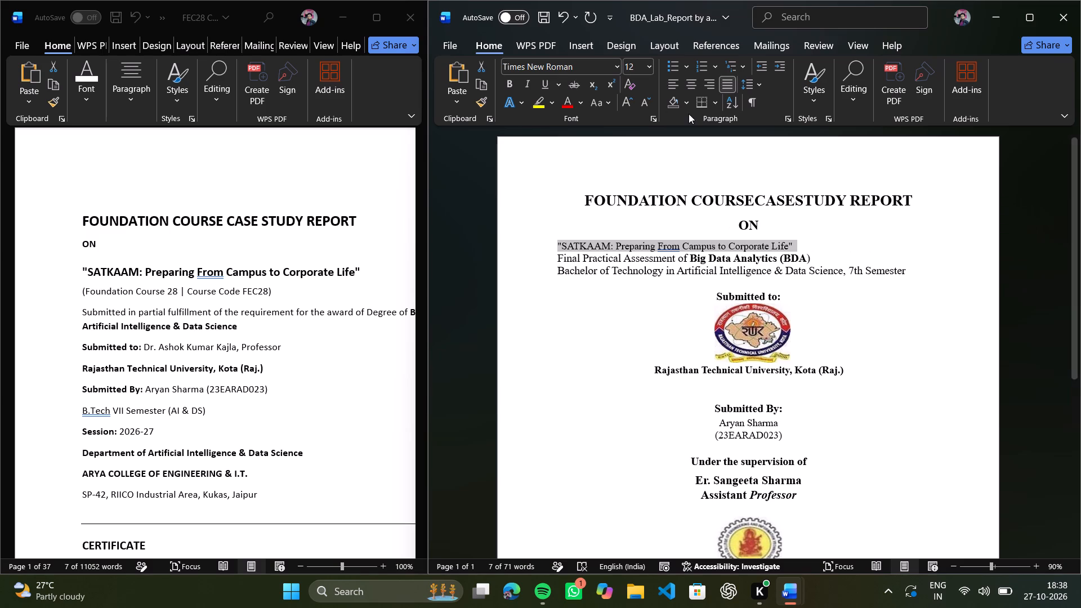
{"action": "left_click", "coordinate": [690, 84]}
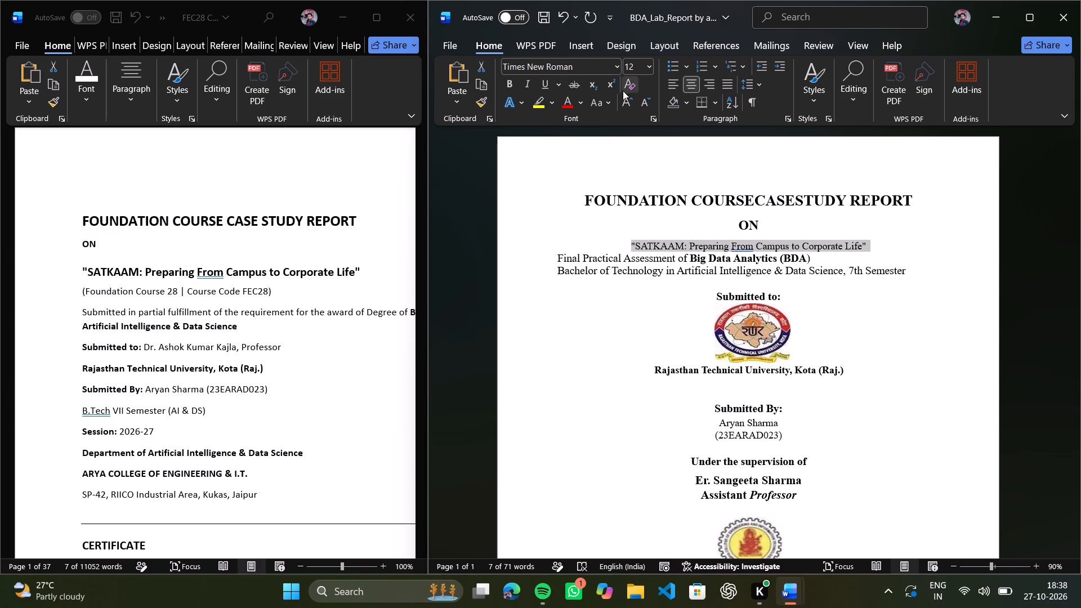
{"action": "left_click", "coordinate": [514, 90]}
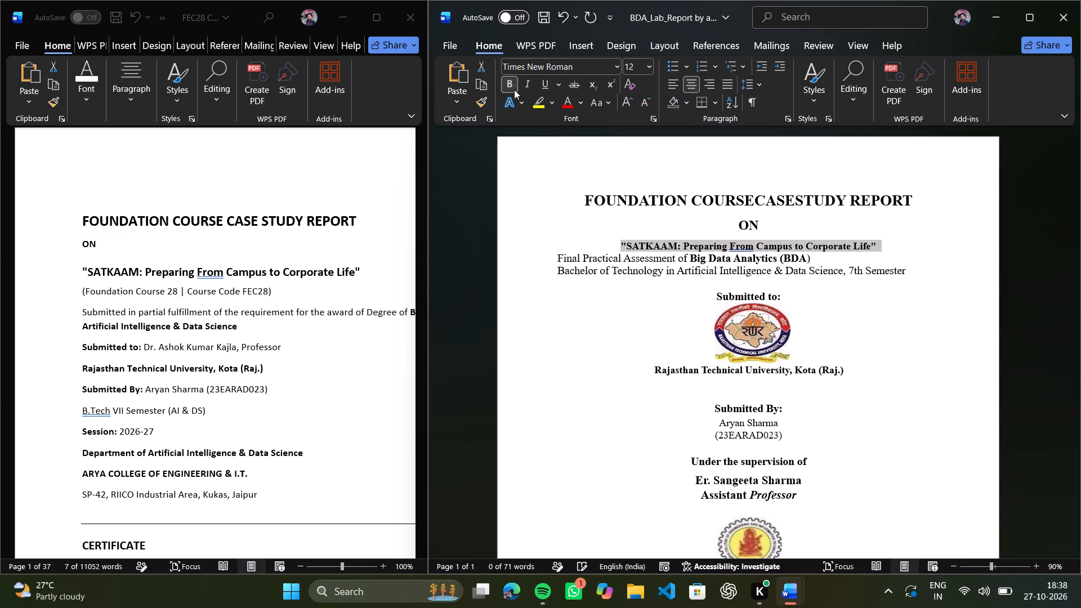
{"action": "left_click", "coordinate": [645, 71]}
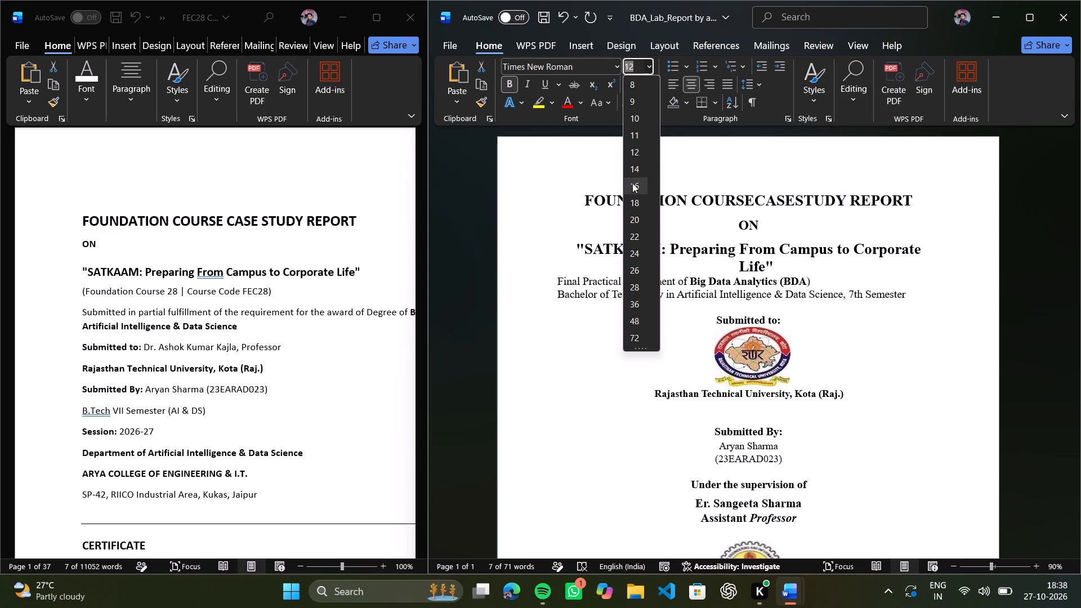
{"action": "left_click", "coordinate": [632, 183]}
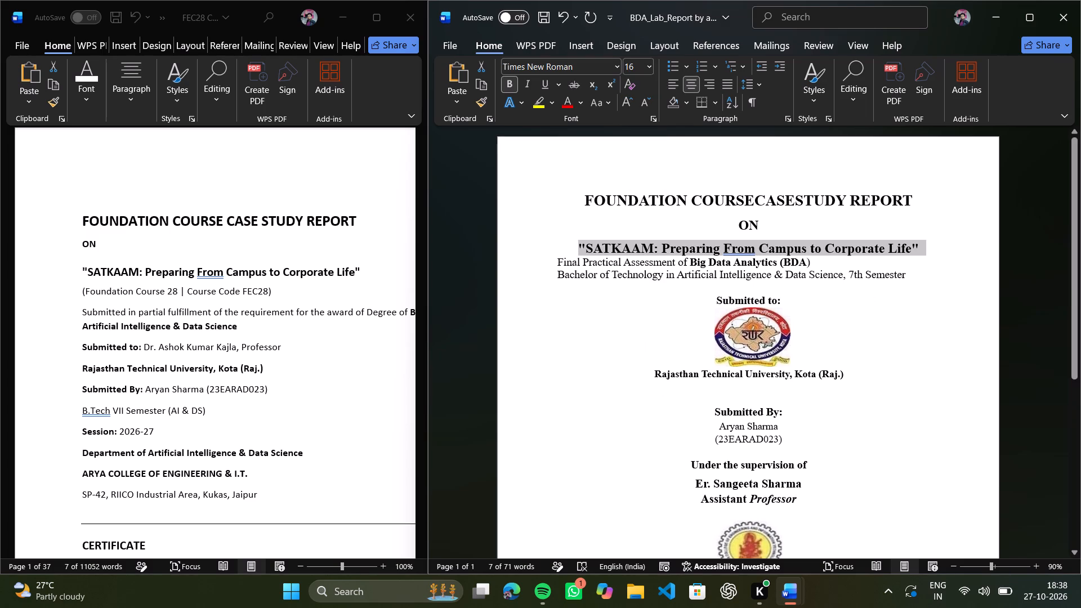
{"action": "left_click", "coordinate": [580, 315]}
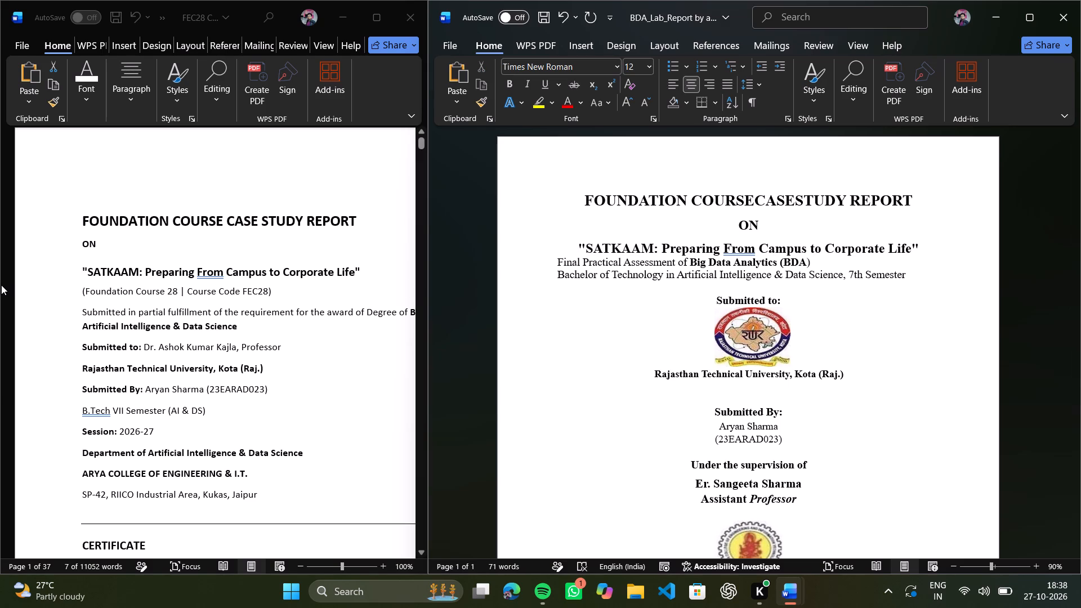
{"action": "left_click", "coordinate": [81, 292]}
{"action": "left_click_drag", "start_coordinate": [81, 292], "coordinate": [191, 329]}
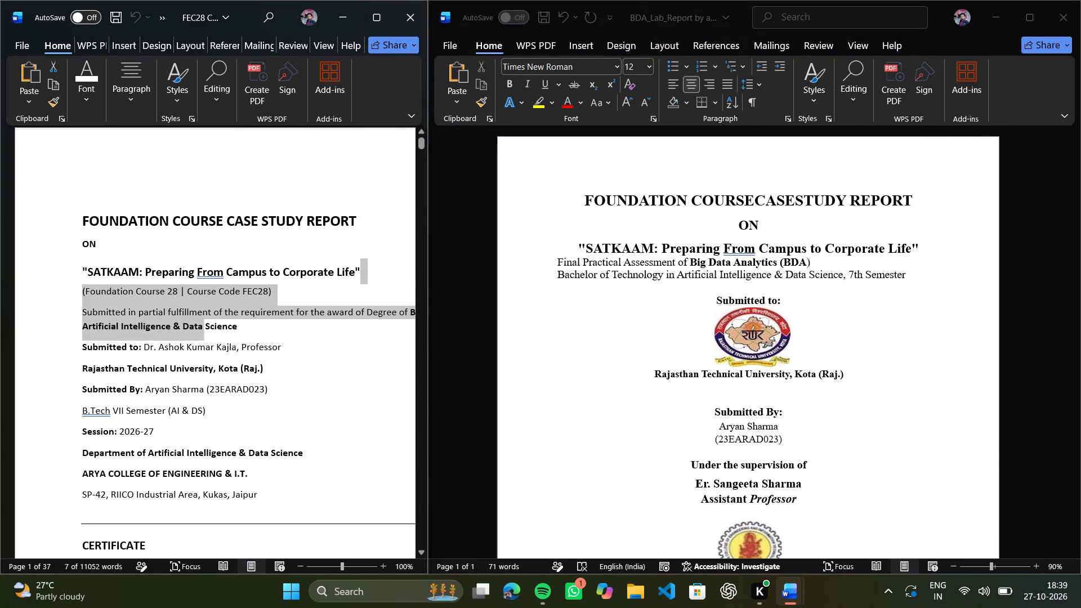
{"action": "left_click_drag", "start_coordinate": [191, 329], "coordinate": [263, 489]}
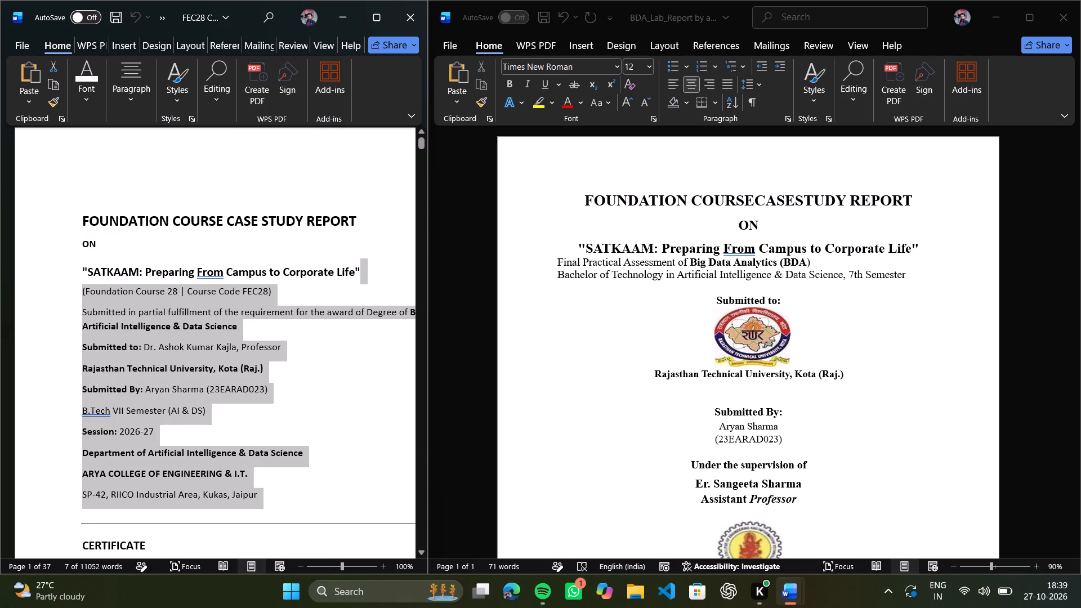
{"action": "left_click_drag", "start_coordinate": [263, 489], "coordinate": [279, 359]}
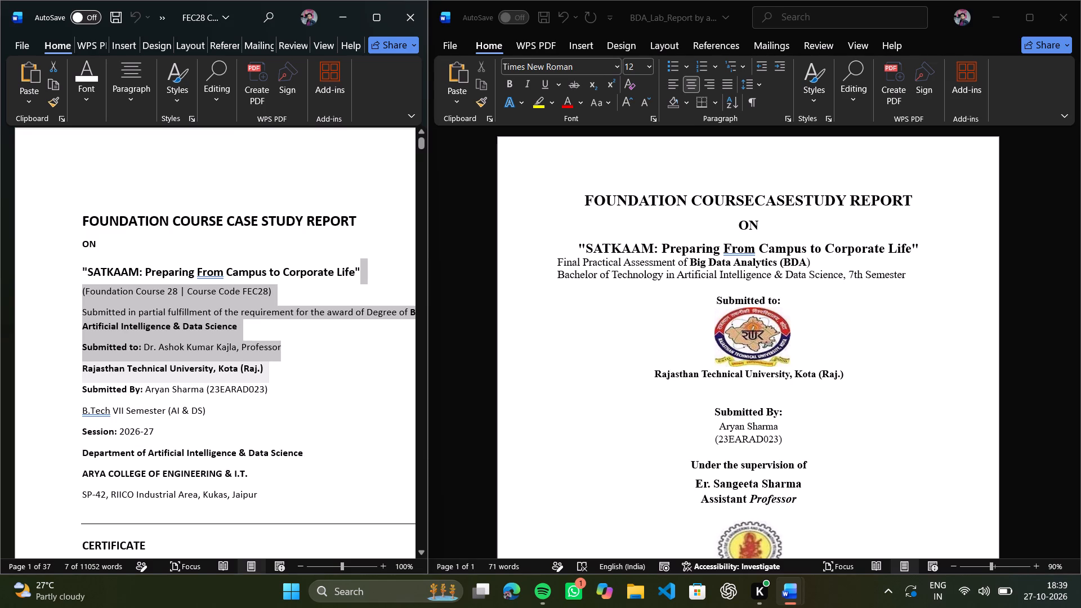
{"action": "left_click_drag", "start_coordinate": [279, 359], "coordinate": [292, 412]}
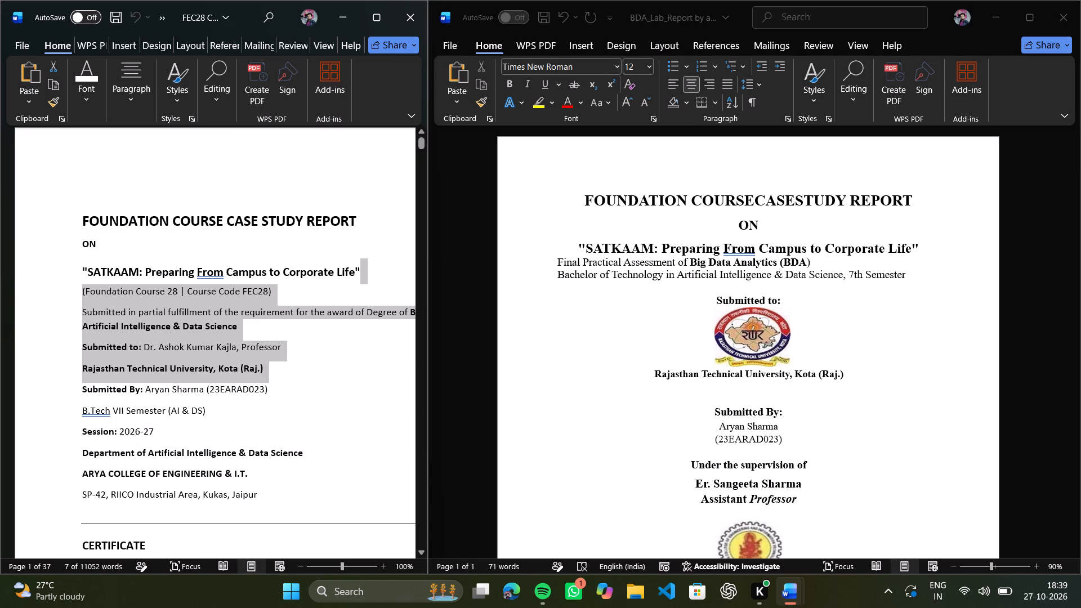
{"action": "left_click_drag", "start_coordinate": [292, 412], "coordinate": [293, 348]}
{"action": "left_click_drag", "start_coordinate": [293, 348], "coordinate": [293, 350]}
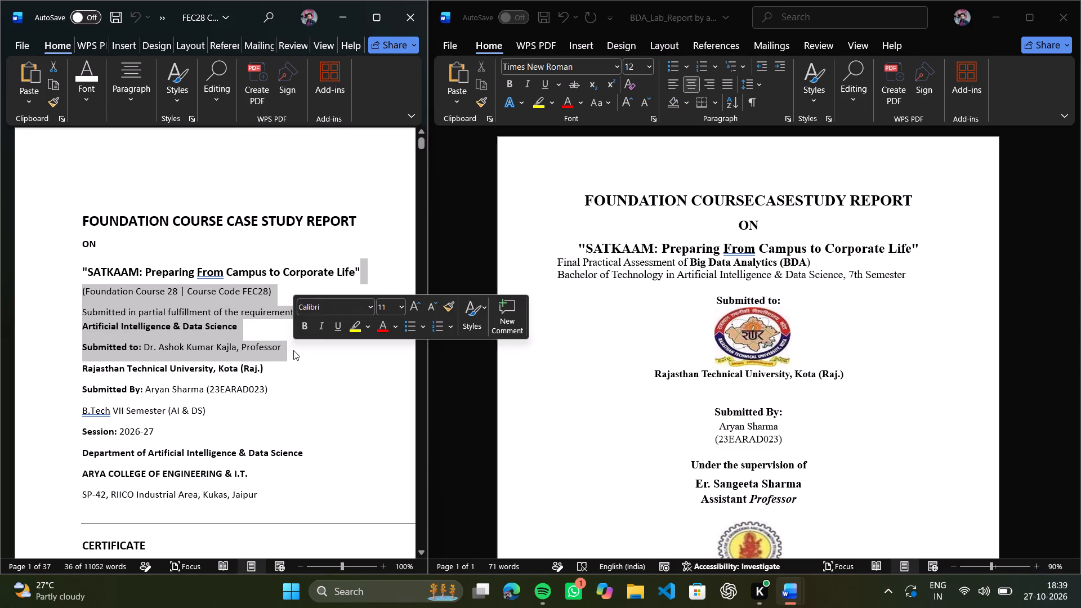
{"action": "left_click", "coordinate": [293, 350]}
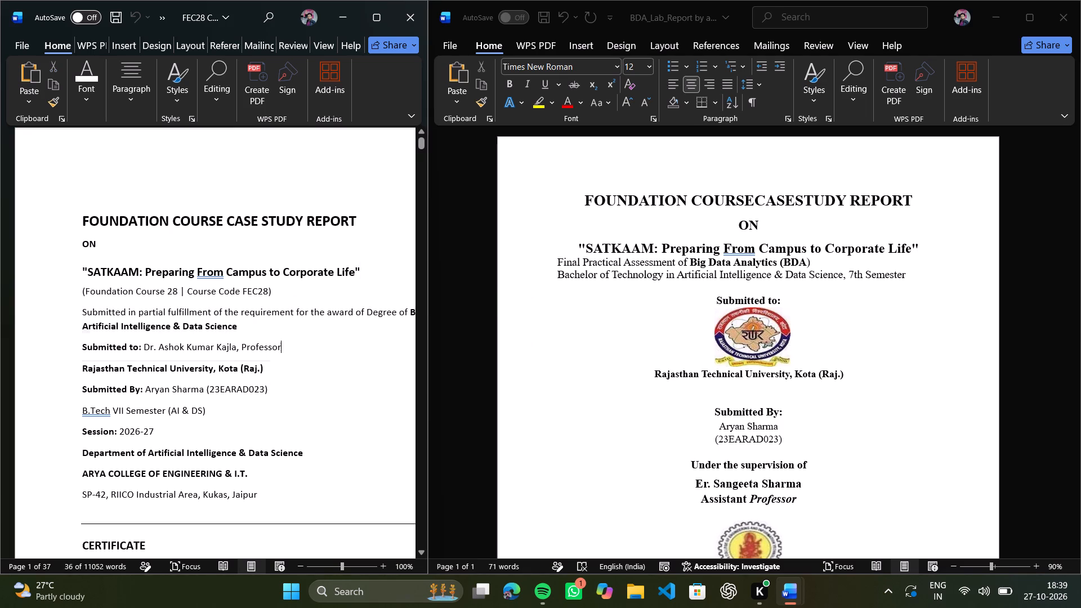
Replace the cover's assessment and "Bachelor of Technology" lines with the FEC28 report's course code line and "Submitted in partial fulfillment" statement.
{"action": "left_click_drag", "start_coordinate": [81, 293], "coordinate": [202, 367]}
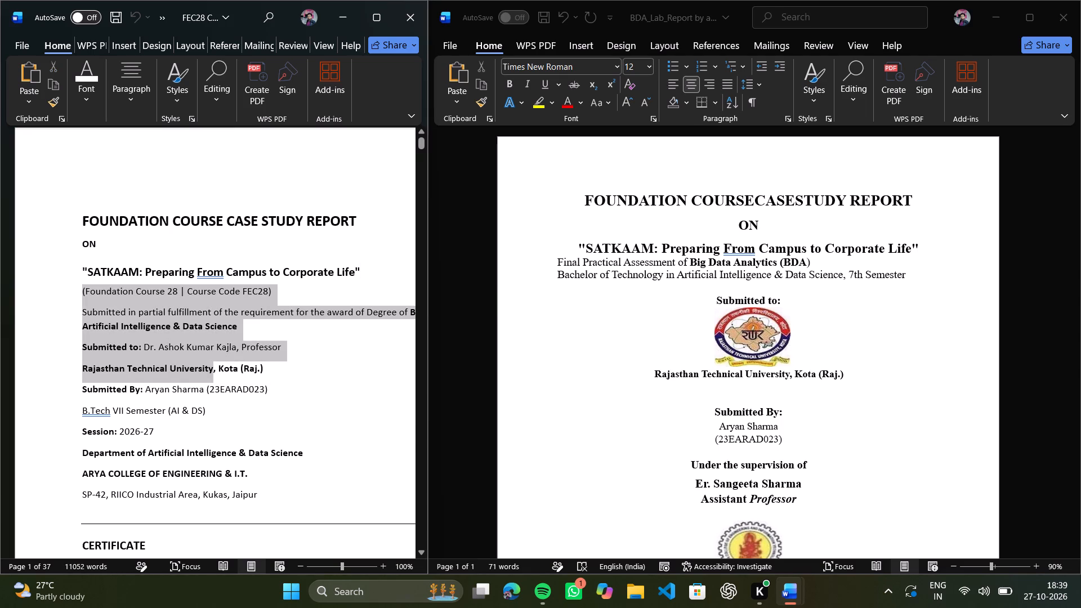
{"action": "left_click_drag", "start_coordinate": [202, 367], "coordinate": [234, 320]}
{"action": "key", "text": "ctrl+c"}
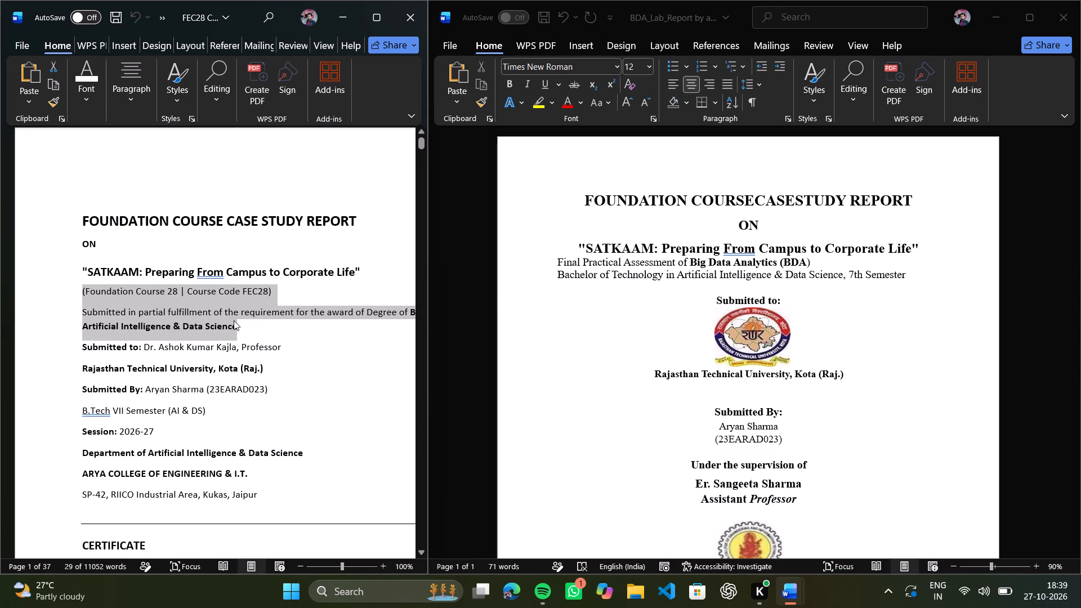
{"action": "left_click", "coordinate": [559, 265]}
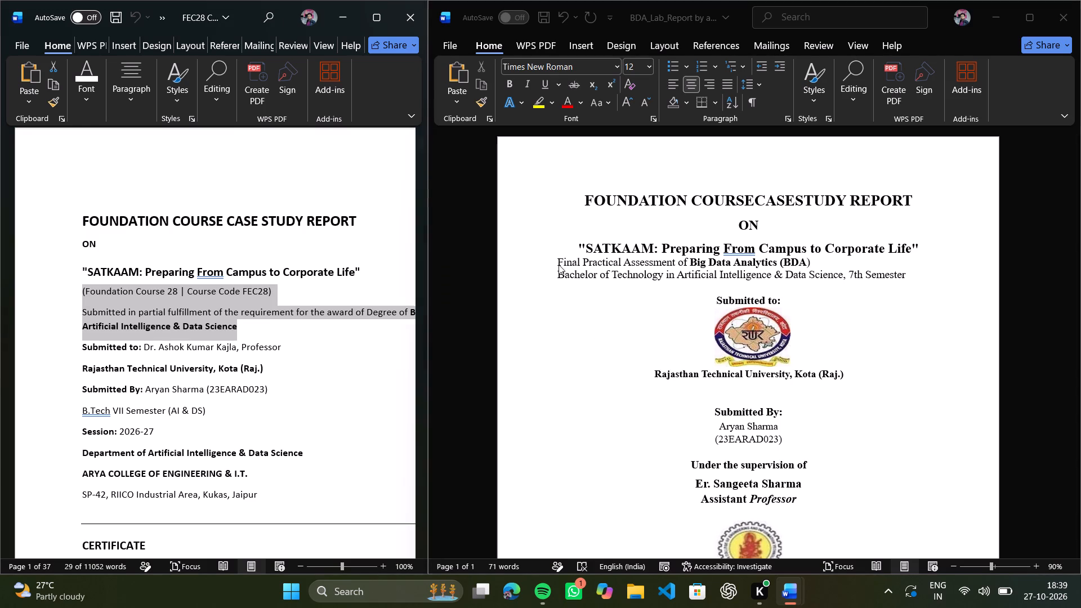
{"action": "left_click_drag", "start_coordinate": [559, 263], "coordinate": [850, 269]}
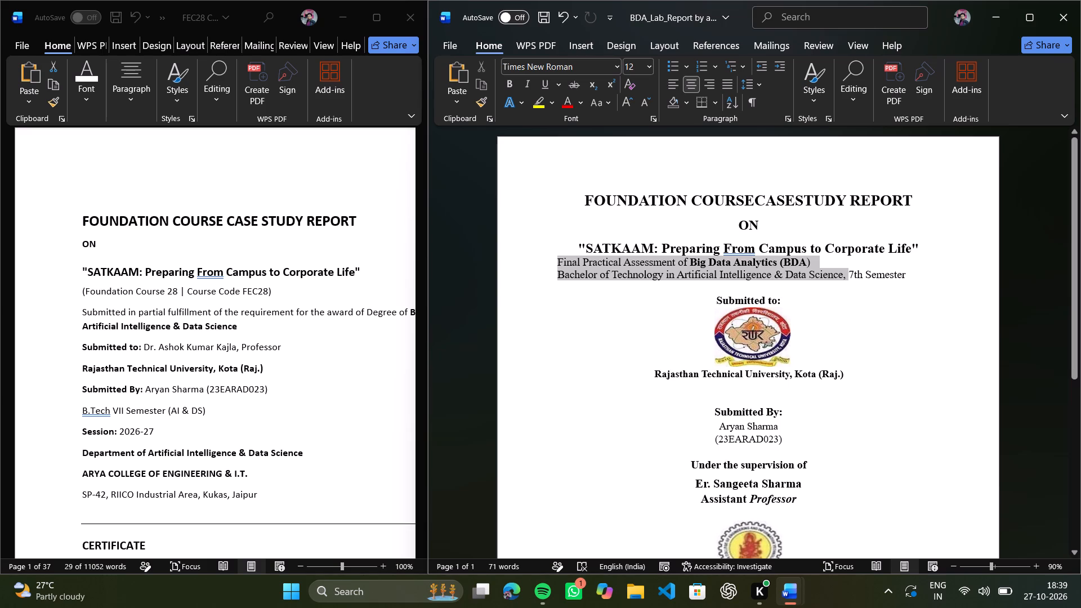
{"action": "left_click_drag", "start_coordinate": [850, 269], "coordinate": [884, 307]}
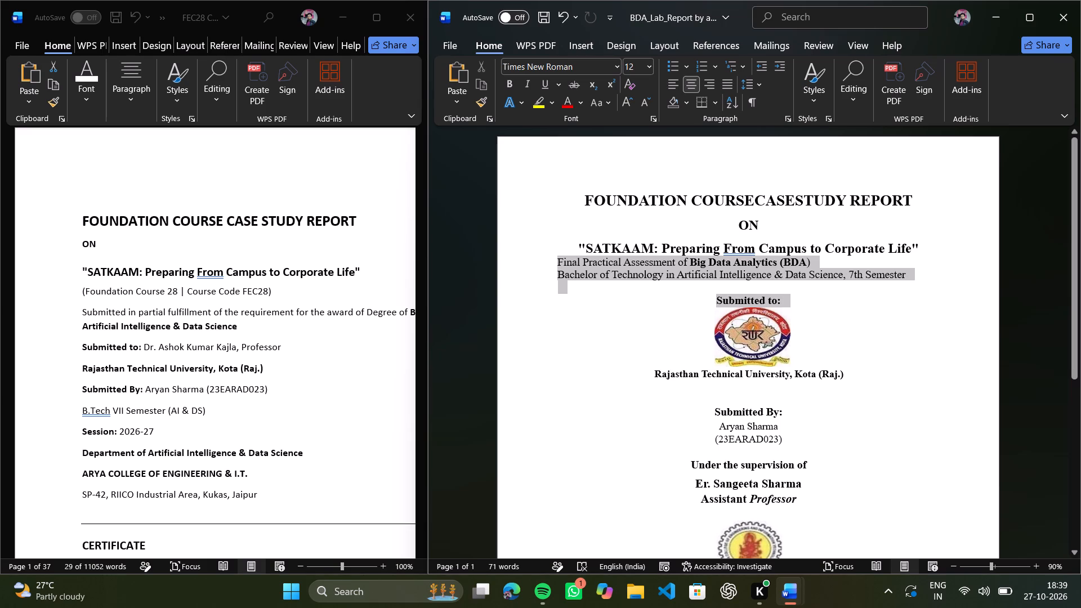
{"action": "left_click_drag", "start_coordinate": [884, 307], "coordinate": [916, 281]}
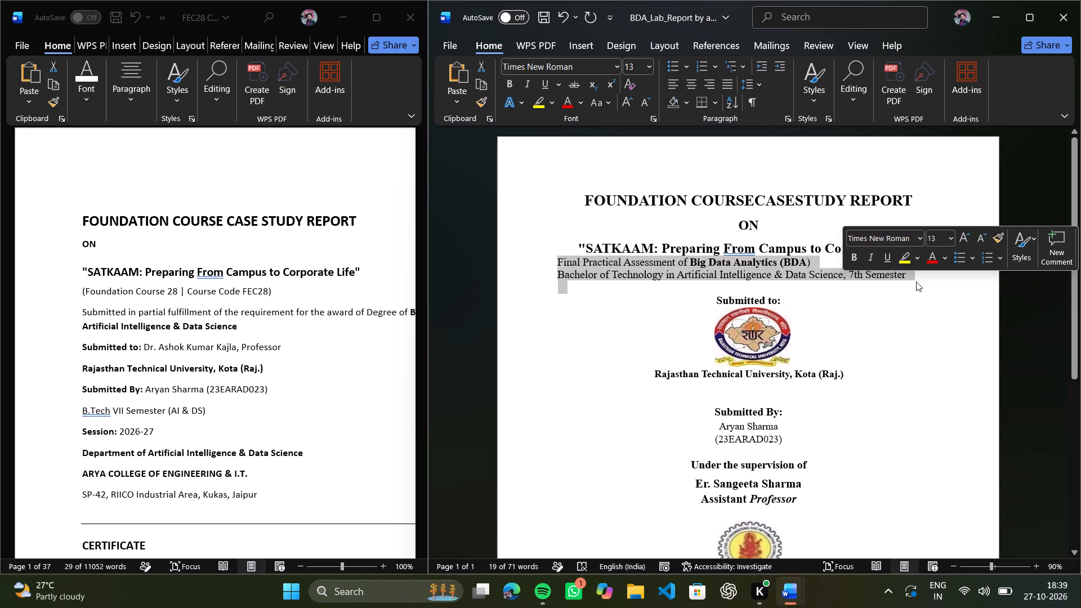
{"action": "key", "text": "ctrl+v"}
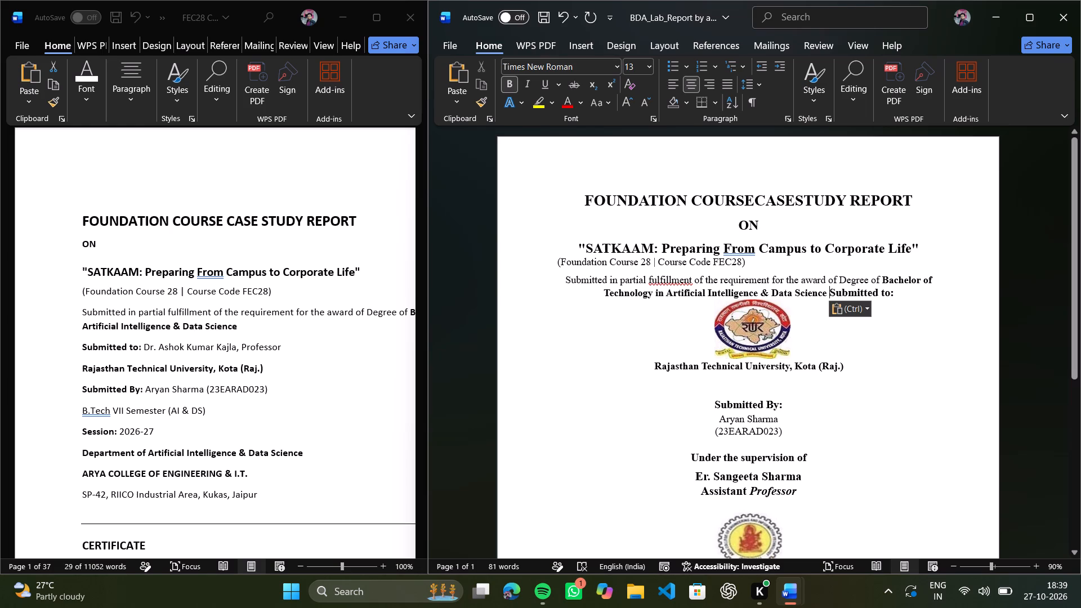
Centre the "(Foundation Course 28 | Course Code FEC28)" line and set it to 14 pt.
{"action": "left_click_drag", "start_coordinate": [552, 264], "coordinate": [610, 254]}
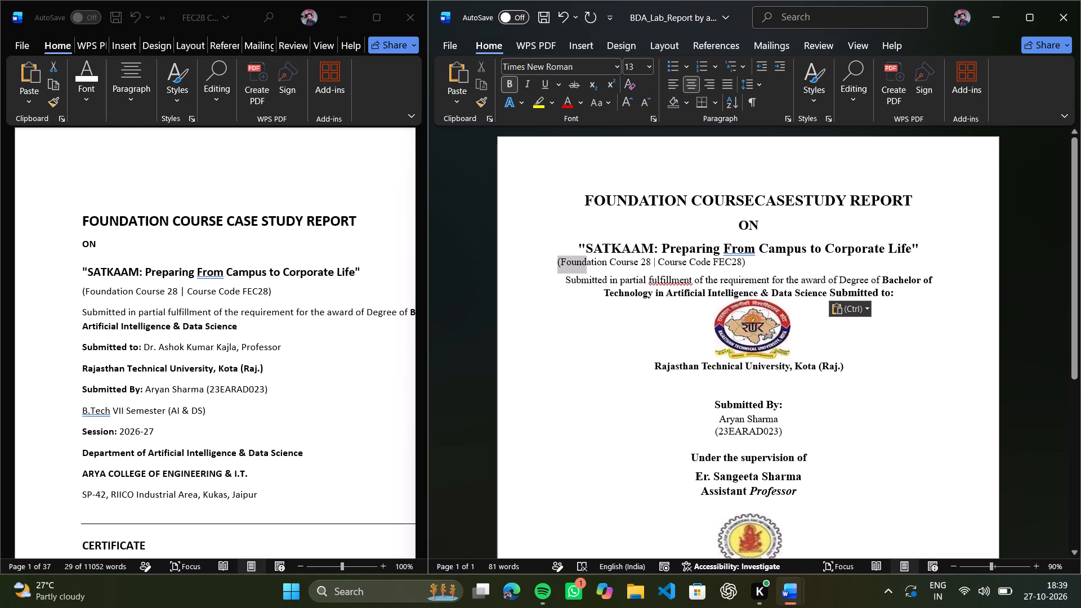
{"action": "left_click_drag", "start_coordinate": [610, 254], "coordinate": [755, 266]}
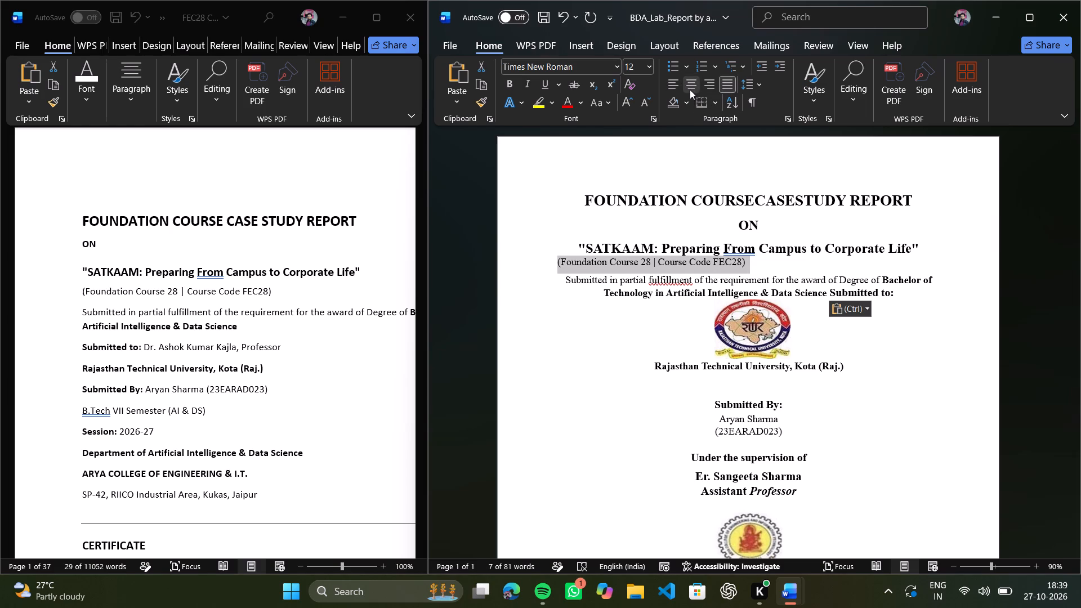
{"action": "left_click", "coordinate": [690, 89]}
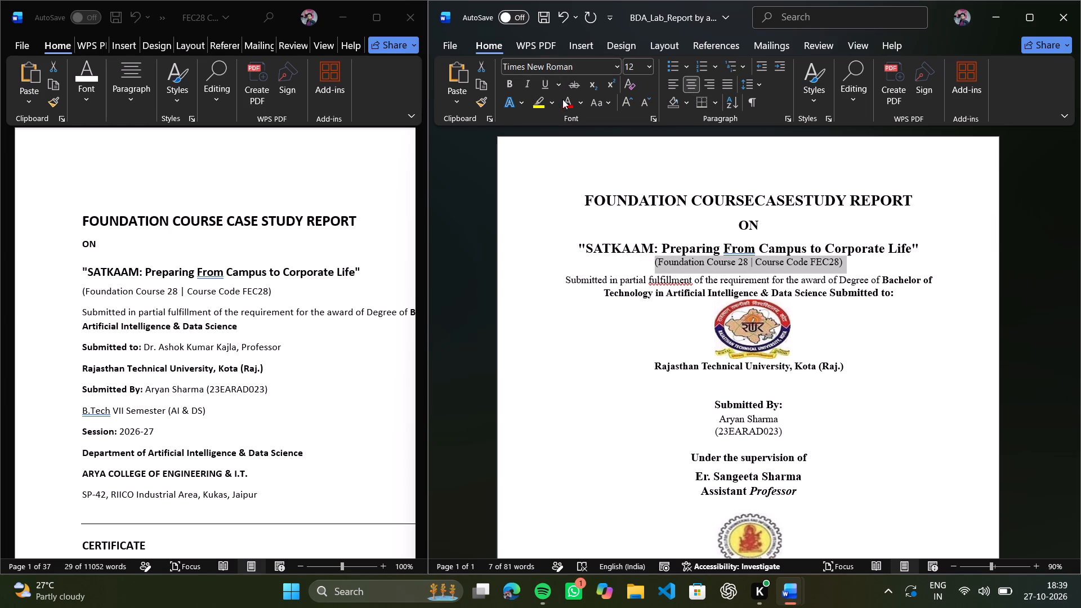
{"action": "left_click", "coordinate": [620, 102]}
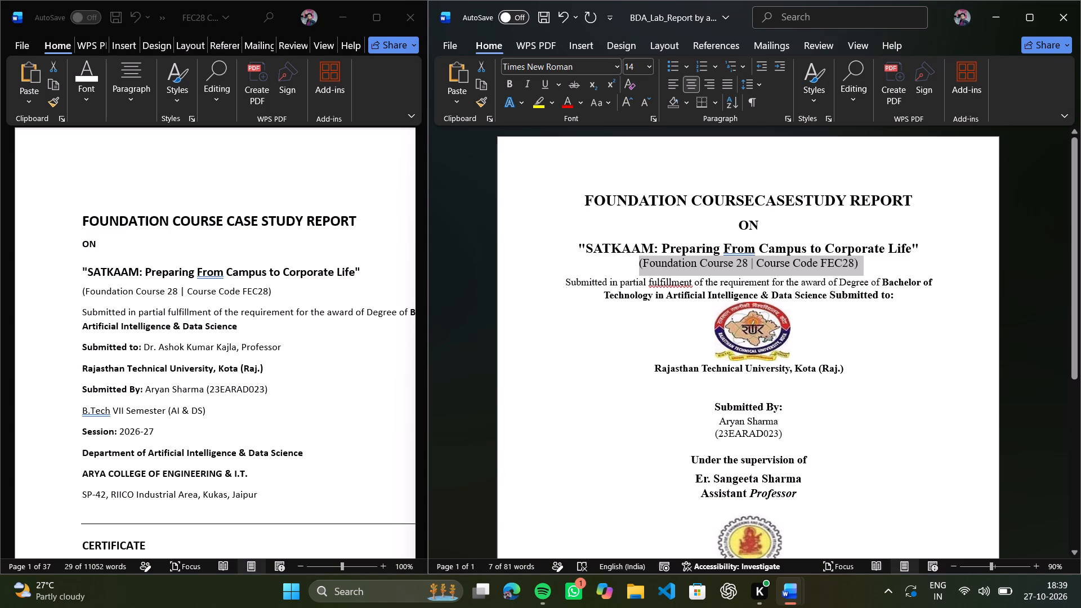
Delete the "Submitted to:" label at the end of the degree statement.
{"action": "left_click_drag", "start_coordinate": [828, 290], "coordinate": [992, 298]}
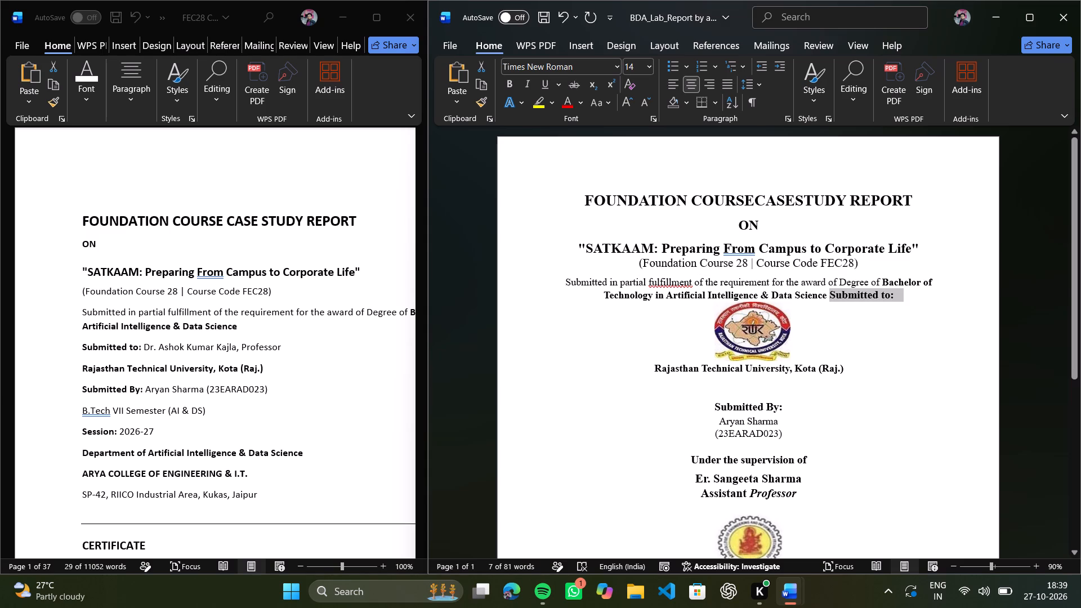
{"action": "left_click_drag", "start_coordinate": [992, 298], "coordinate": [1034, 298]}
{"action": "key", "text": "BackSpace"}
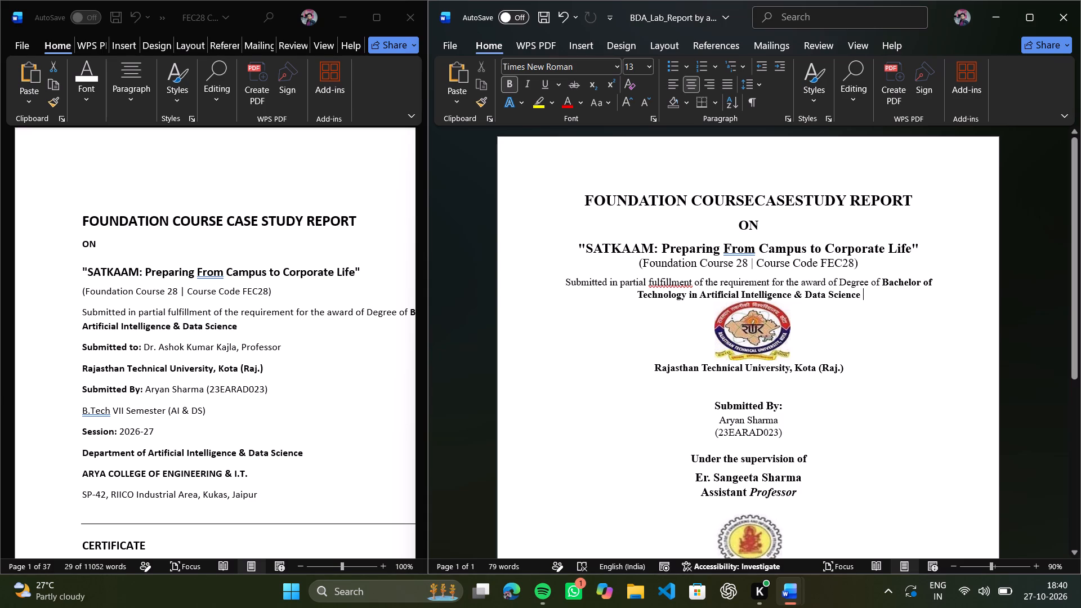
Set the "Submitted in partial fulfillment" degree statement to 14 pt.
{"action": "left_click_drag", "start_coordinate": [563, 279], "coordinate": [685, 289]}
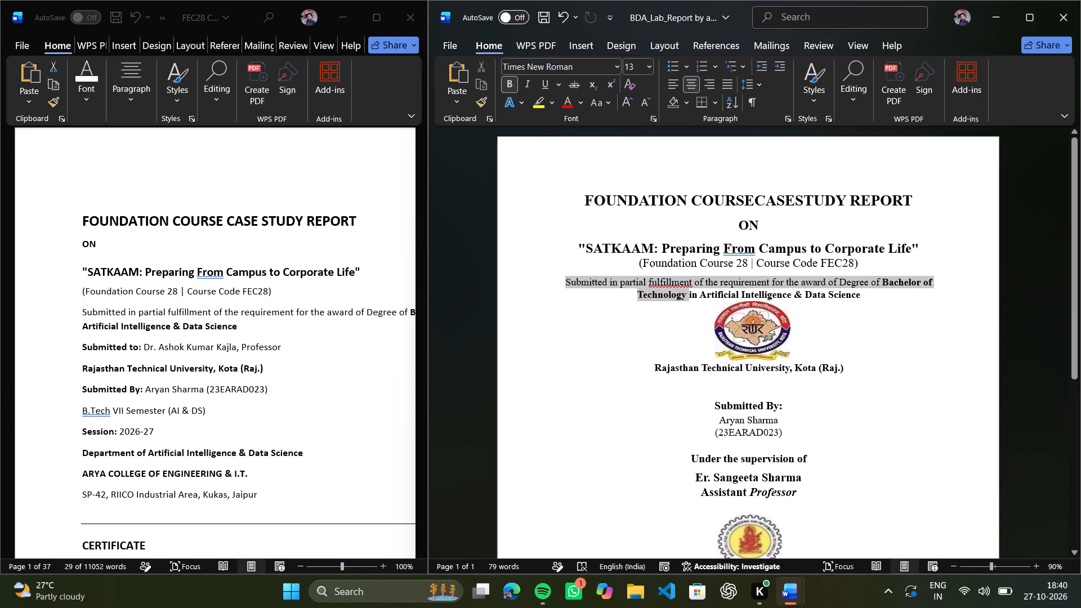
{"action": "left_click_drag", "start_coordinate": [685, 289], "coordinate": [864, 295]}
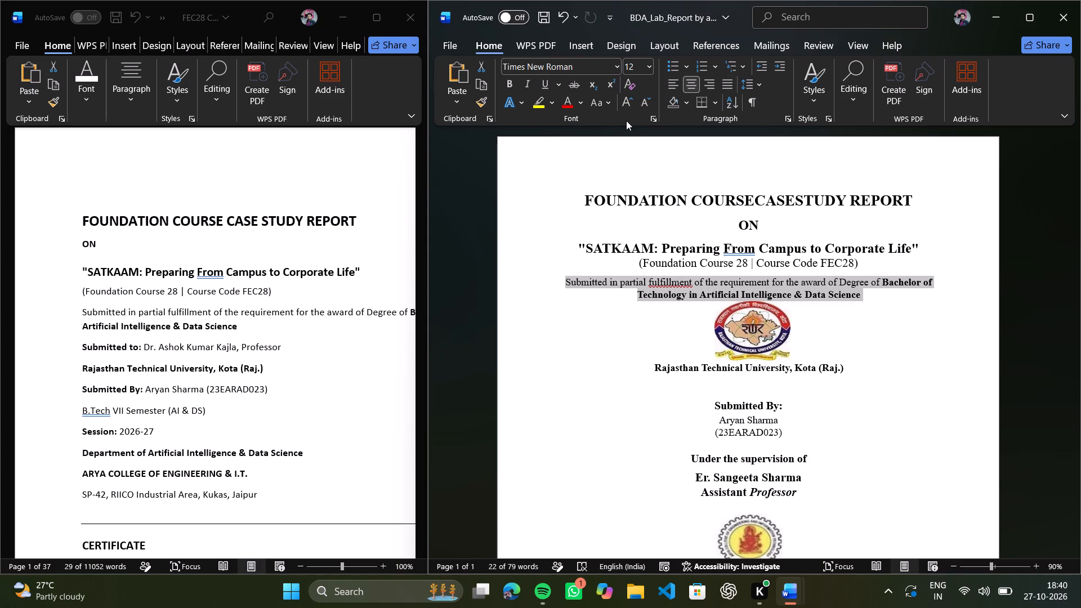
{"action": "left_click", "coordinate": [627, 110]}
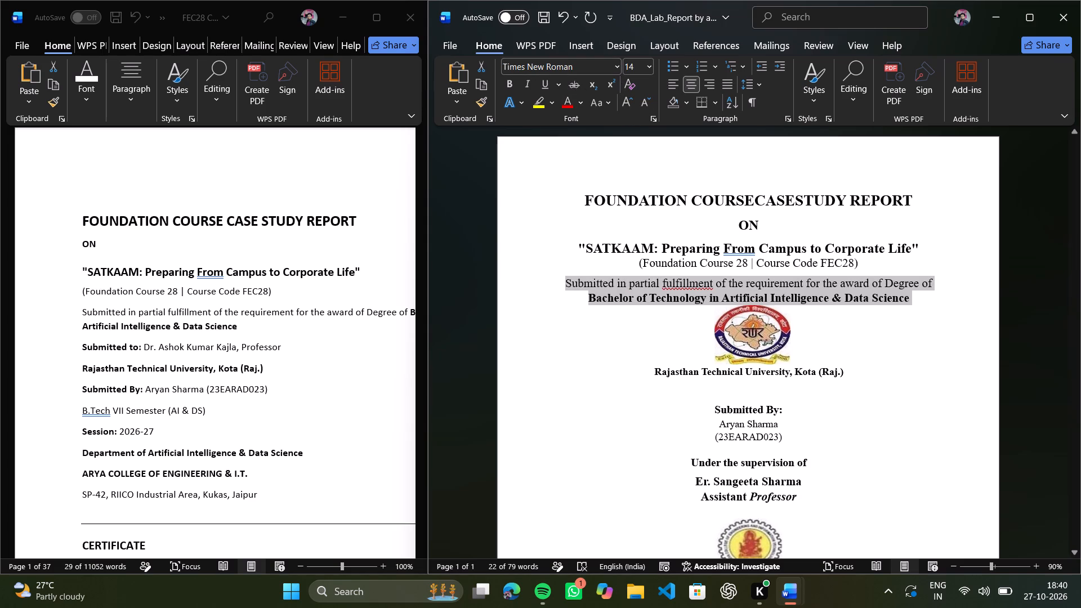
{"action": "left_click", "coordinate": [608, 341]}
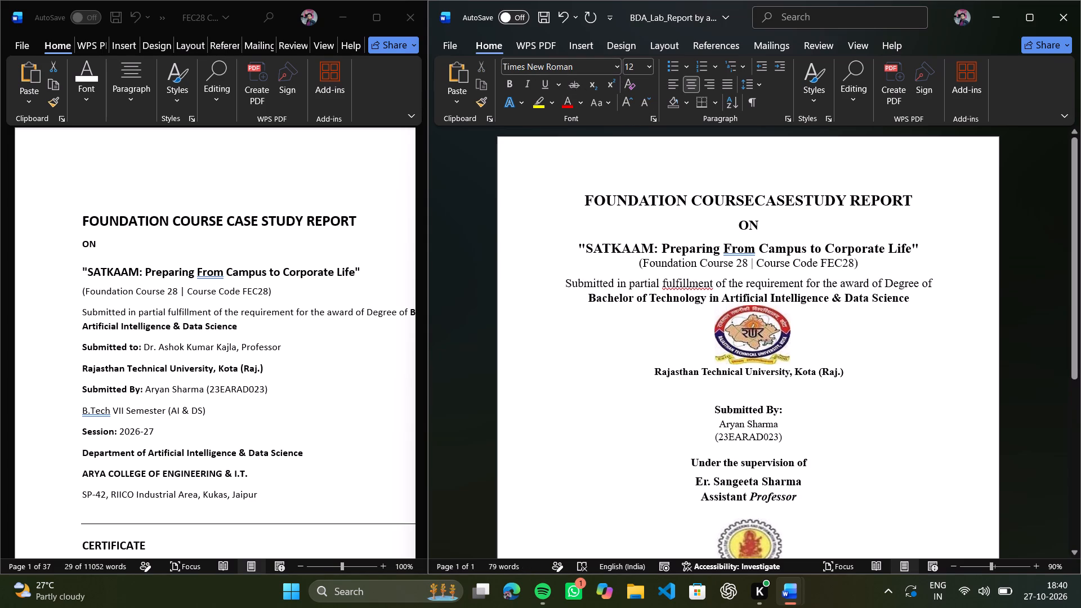
Add three line breaks between the degree statement and the Rajasthan Technical University logo.
{"action": "left_click", "coordinate": [911, 304]}
{"action": "key", "text": "Return"}
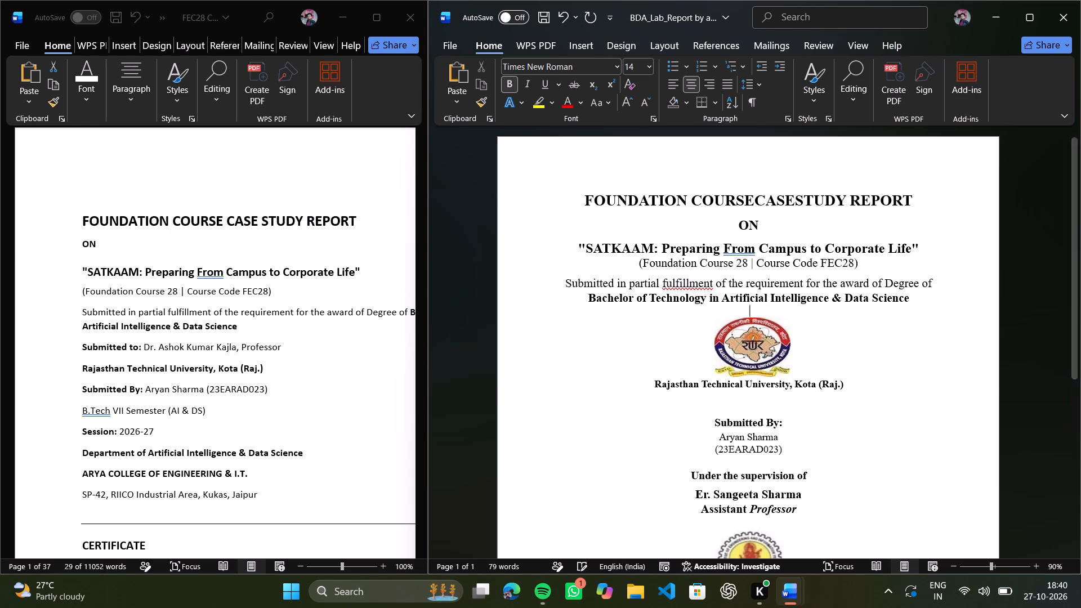
{"action": "key", "text": "Return"}
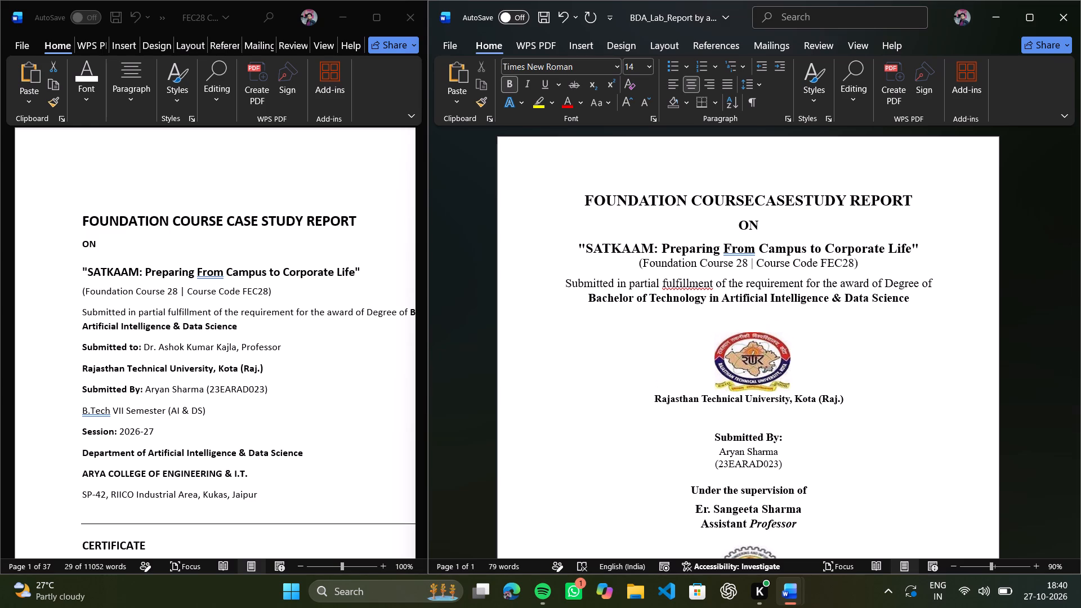
{"action": "scroll", "coordinate": [911, 304], "scroll_direction": "down", "scroll_amount": 1}
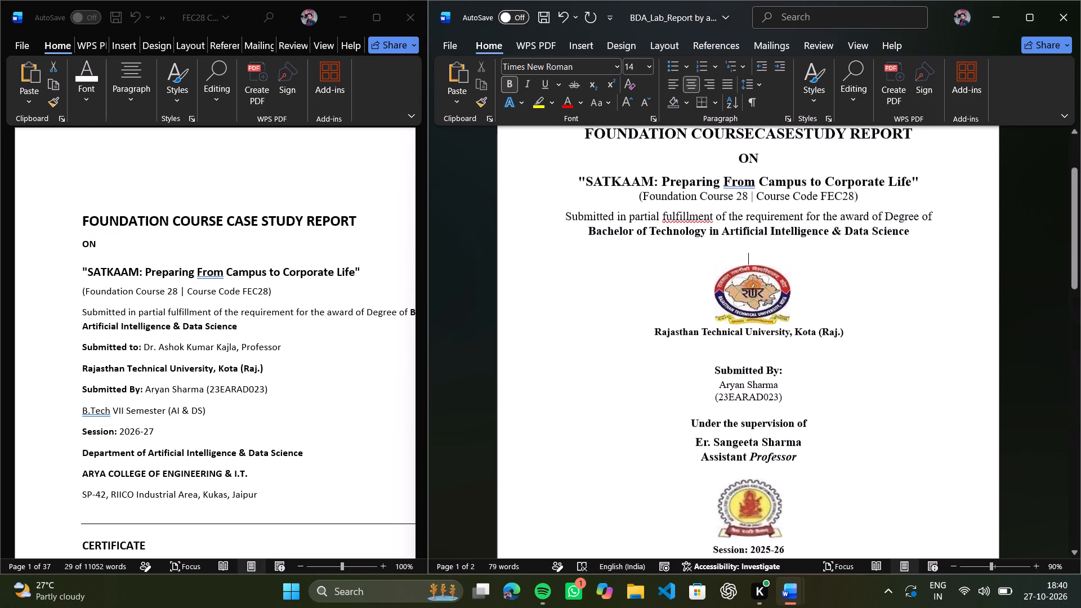
{"action": "scroll", "coordinate": [911, 304], "scroll_direction": "down", "scroll_amount": 3}
{"action": "key", "text": "Return"}
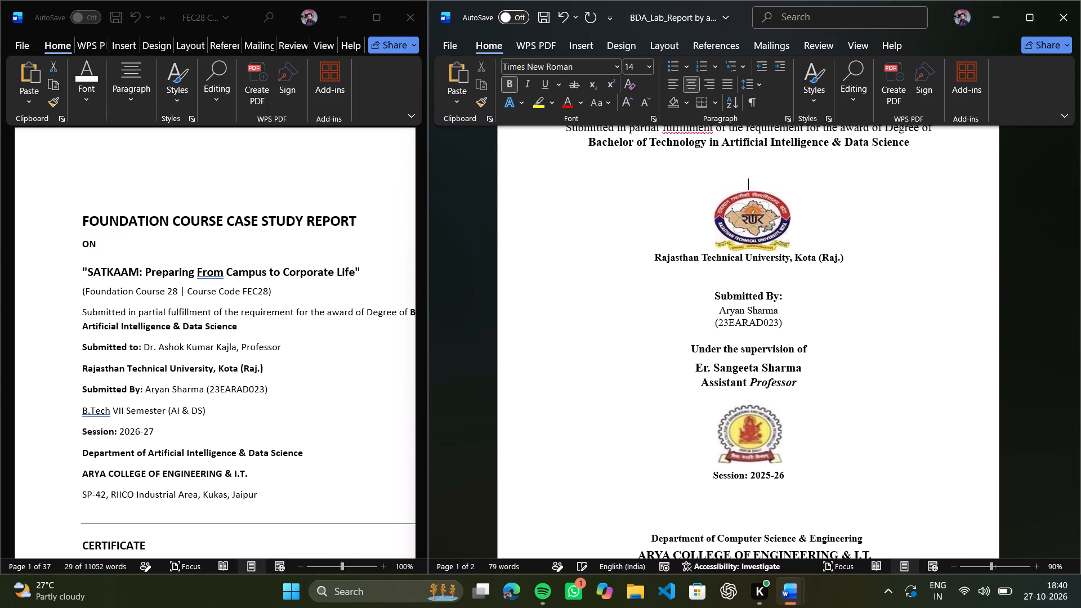
Delete the "Under the supervision of" block with the supervisor's name and title, and the blank lines before the college logo.
{"action": "double_click", "coordinate": [690, 354]}
{"action": "double_click", "coordinate": [690, 354]}
{"action": "left_click_drag", "start_coordinate": [690, 354], "coordinate": [752, 410]}
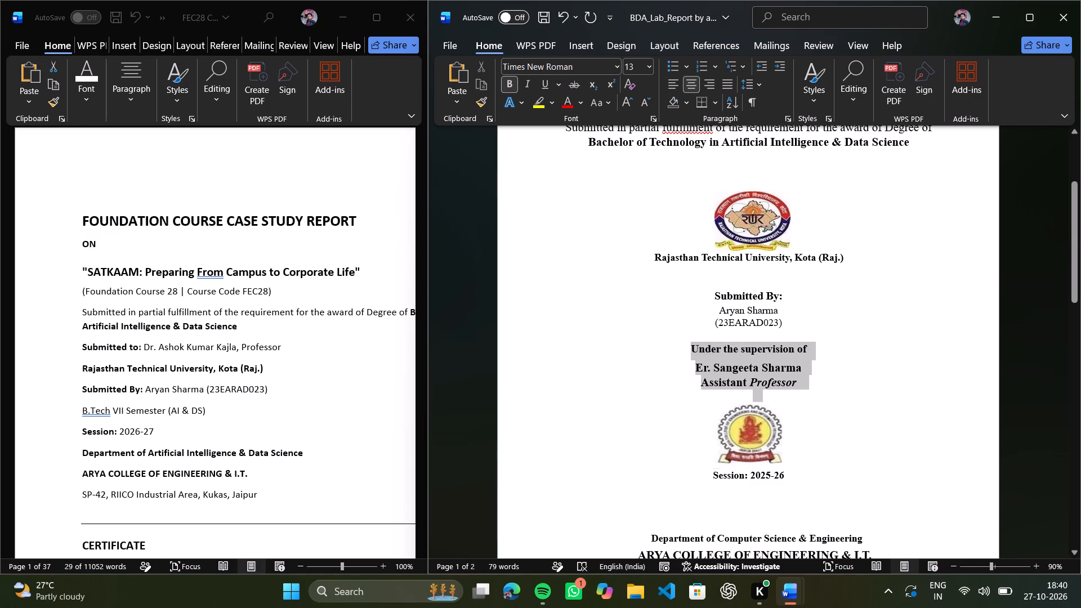
{"action": "left_click_drag", "start_coordinate": [752, 410], "coordinate": [810, 385]}
{"action": "key", "text": "Return"}
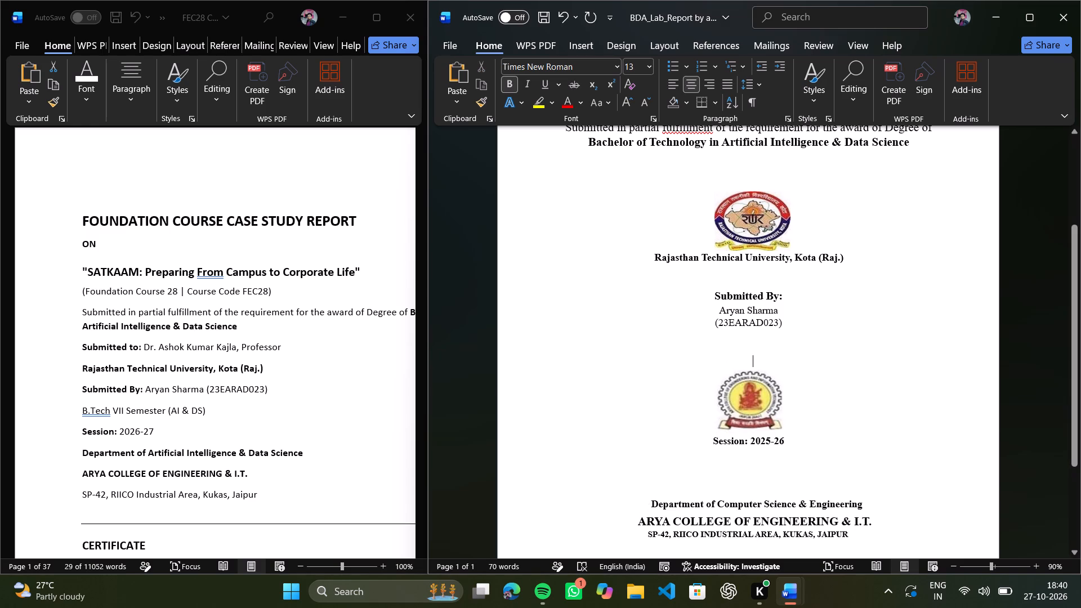
{"action": "key", "text": "BackSpace"}
{"action": "key", "text": "BackSpace"}
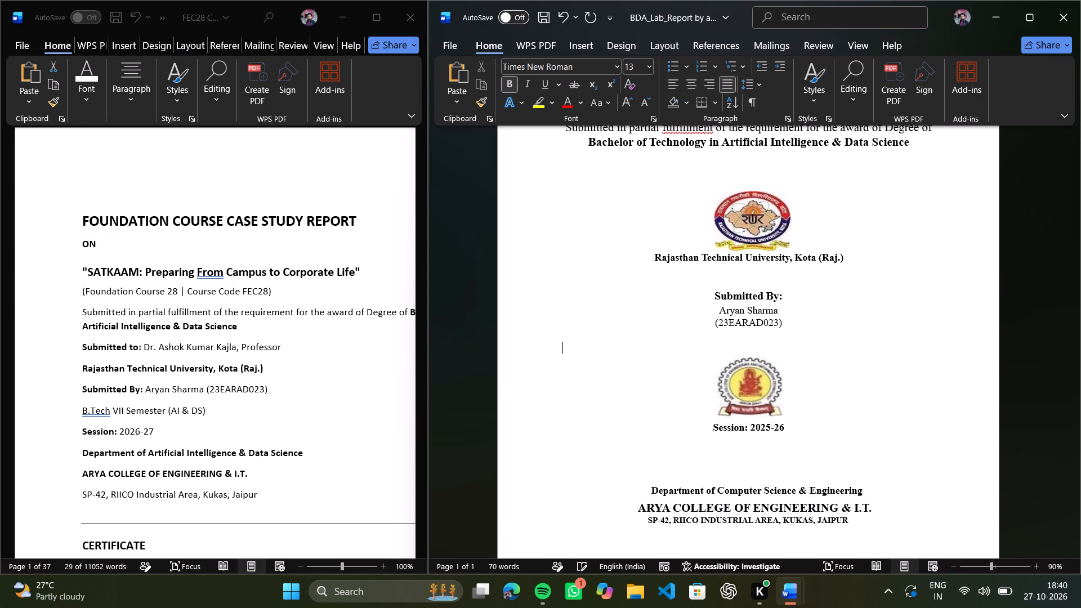
{"action": "key", "text": "BackSpace"}
{"action": "key", "text": "BackSpace"}
{"action": "key", "text": "BackSpace"}
{"action": "key", "text": "BackSpace"}
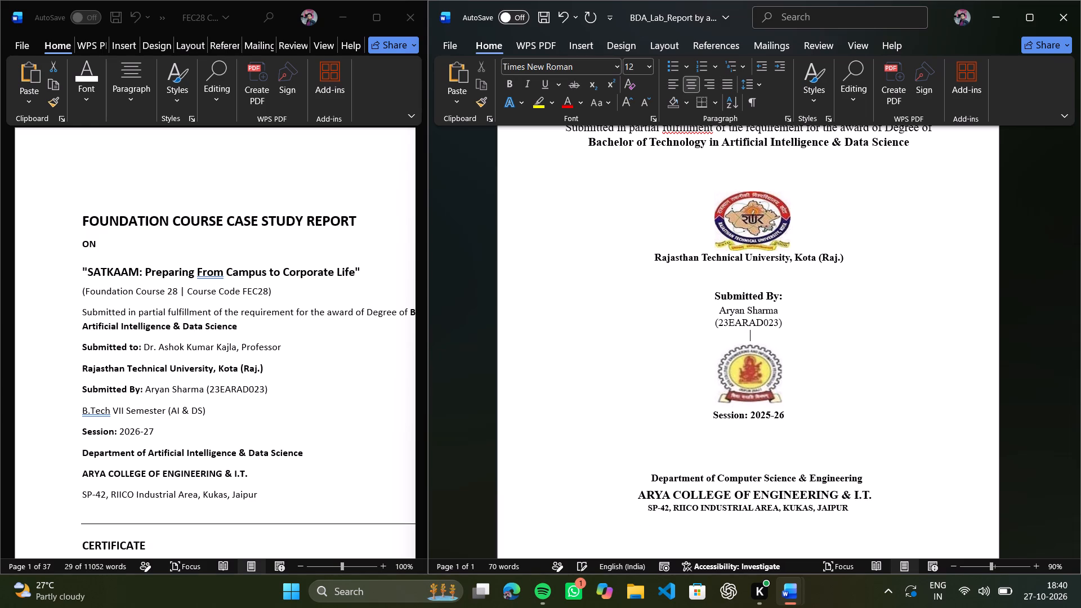
{"action": "key", "text": "BackSpace"}
{"action": "key", "text": "BackSpace"}
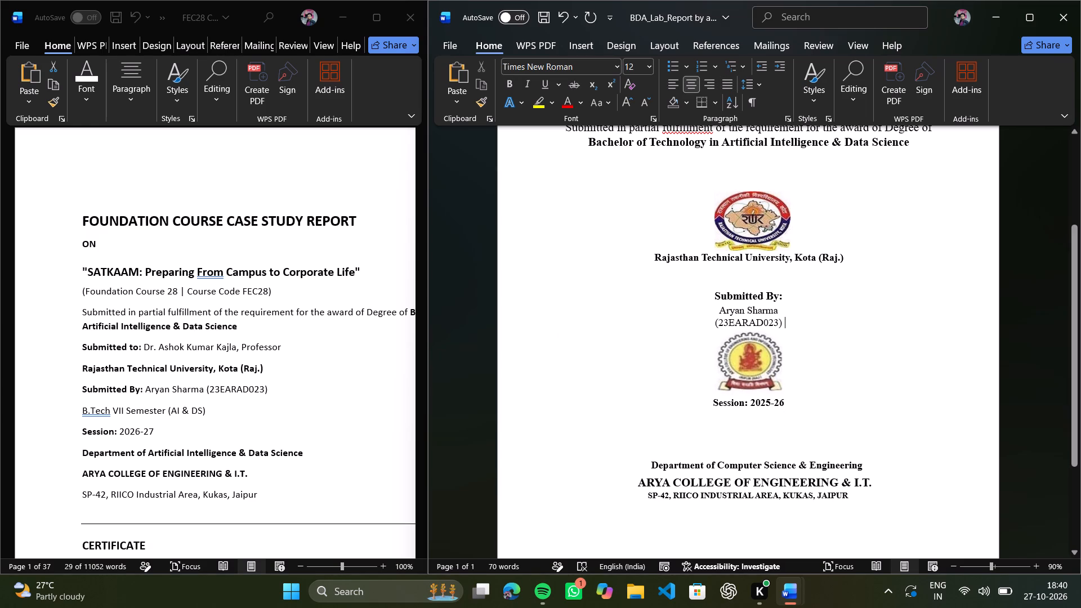
Undo the latest cover-page edits in the BDA lab report until the deleted "Under the supervision of" block is restored.
{"action": "double_click", "coordinate": [81, 349]}
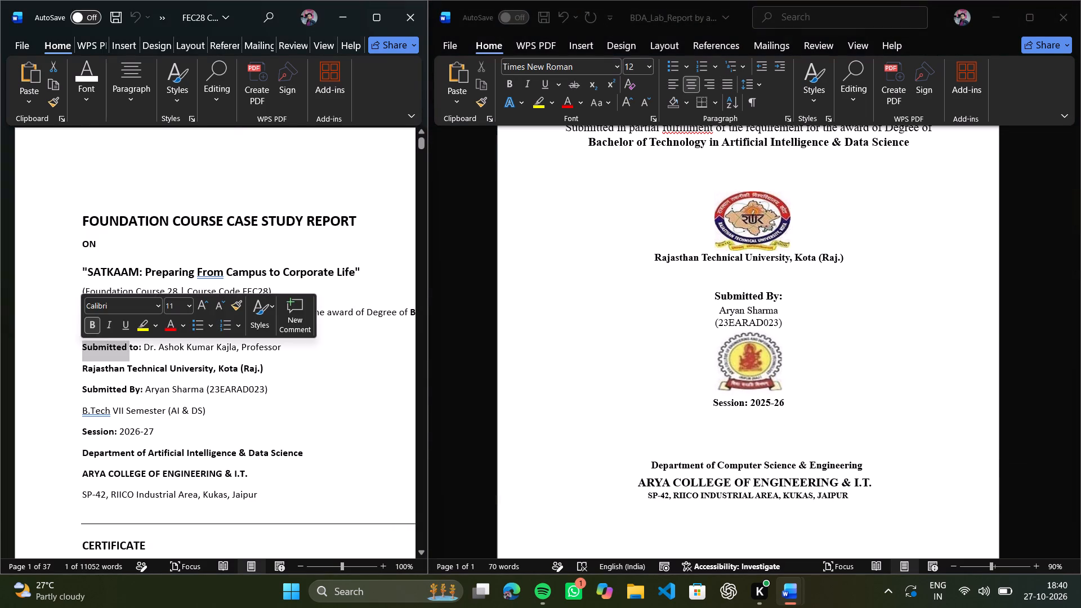
{"action": "left_click", "coordinate": [81, 349]}
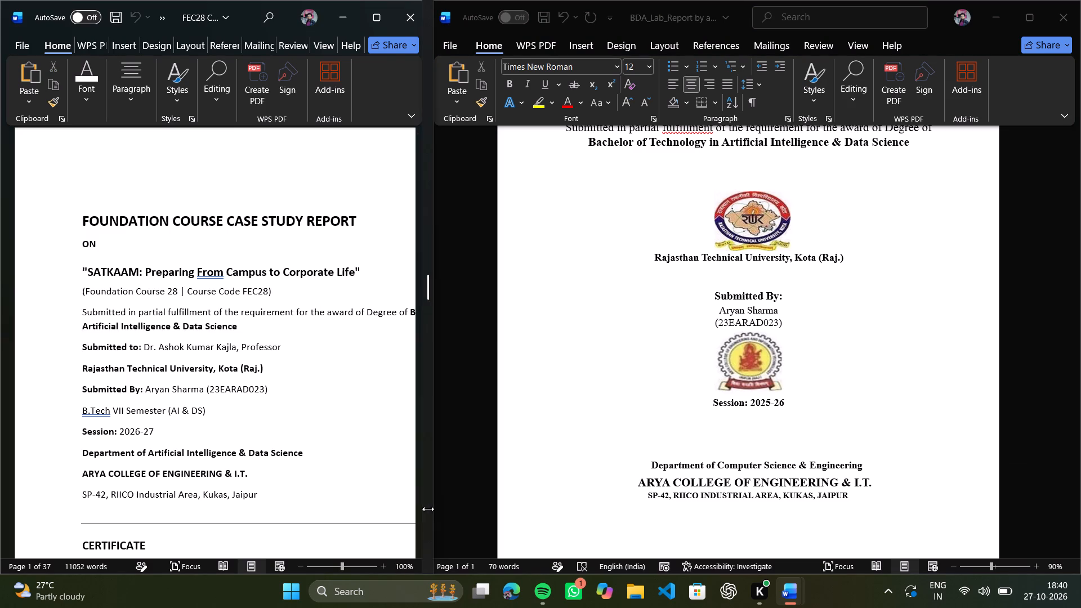
{"action": "key", "text": "ctrl+z"}
{"action": "key", "text": "ctrl+z"}
{"action": "key", "text": "ctrl+z"}
{"action": "key", "text": "ctrl+z"}
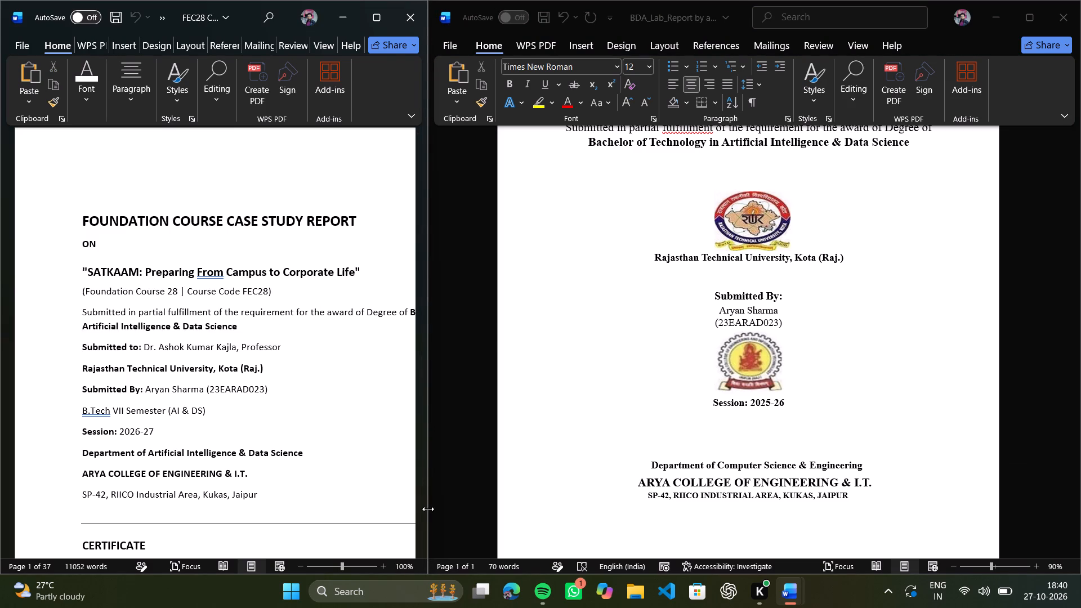
{"action": "left_click", "coordinate": [650, 359]}
{"action": "key", "text": "ctrl+z"}
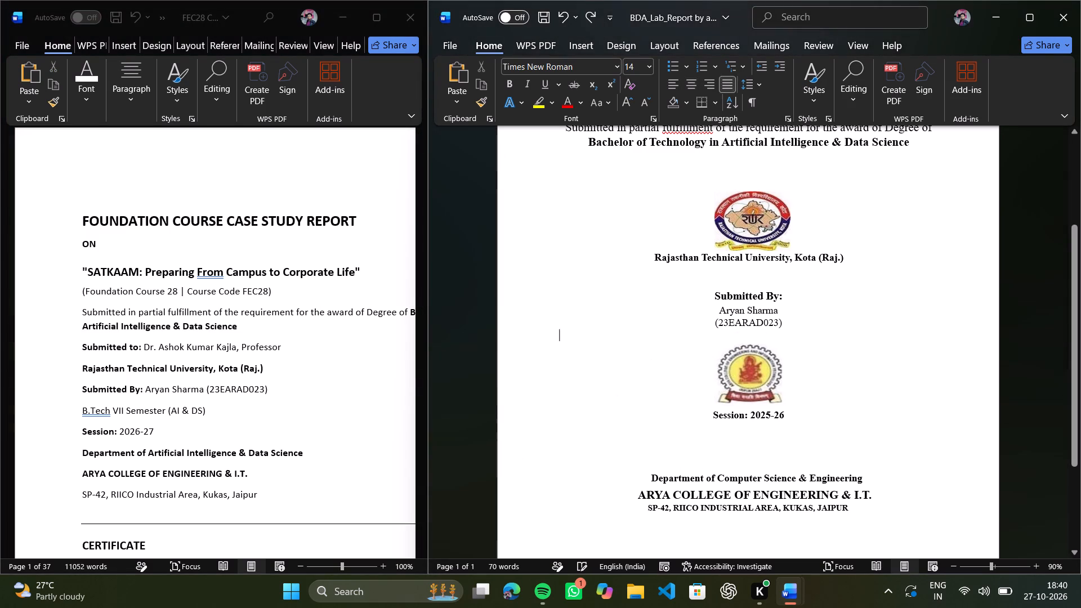
{"action": "key", "text": "ctrl+z"}
{"action": "key", "text": "ctrl+z"}
{"action": "key", "text": "ctrl+z"}
{"action": "key", "text": "ctrl+z"}
{"action": "key", "text": "ctrl+z"}
{"action": "key", "text": "ctrl+z"}
{"action": "key", "text": "ctrl+z"}
{"action": "key", "text": "ctrl+z"}
{"action": "key", "text": "ctrl+z"}
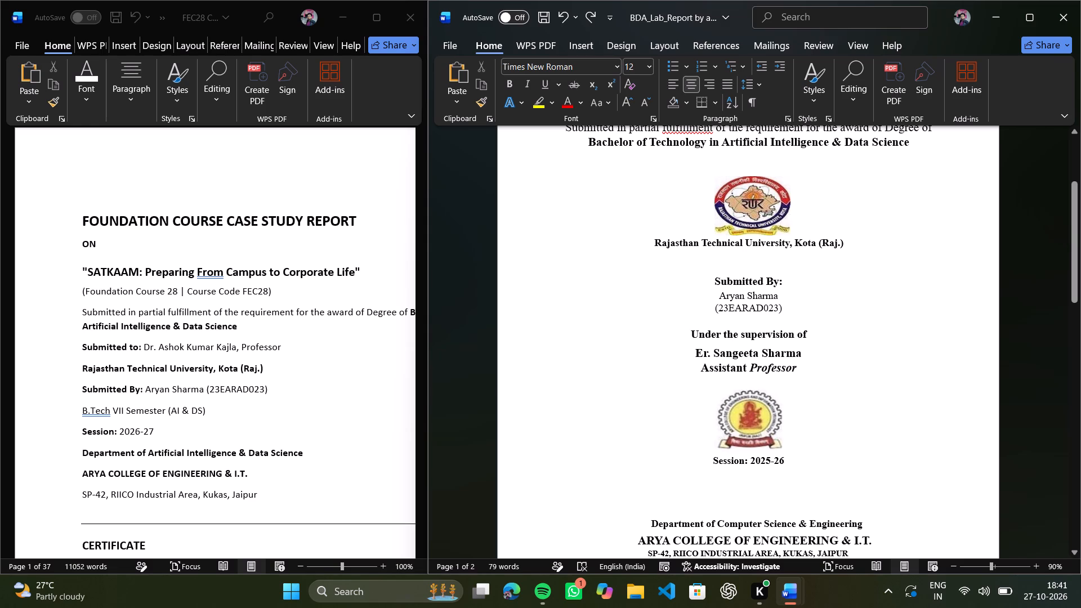
Delete the "Under the supervision of" heading with the supervisor's name and title below the student details, keeping the blank lines above the college logo.
{"action": "left_click_drag", "start_coordinate": [787, 311], "coordinate": [788, 318]}
{"action": "left_click_drag", "start_coordinate": [788, 318], "coordinate": [803, 371]}
{"action": "key", "text": "BackSpace"}
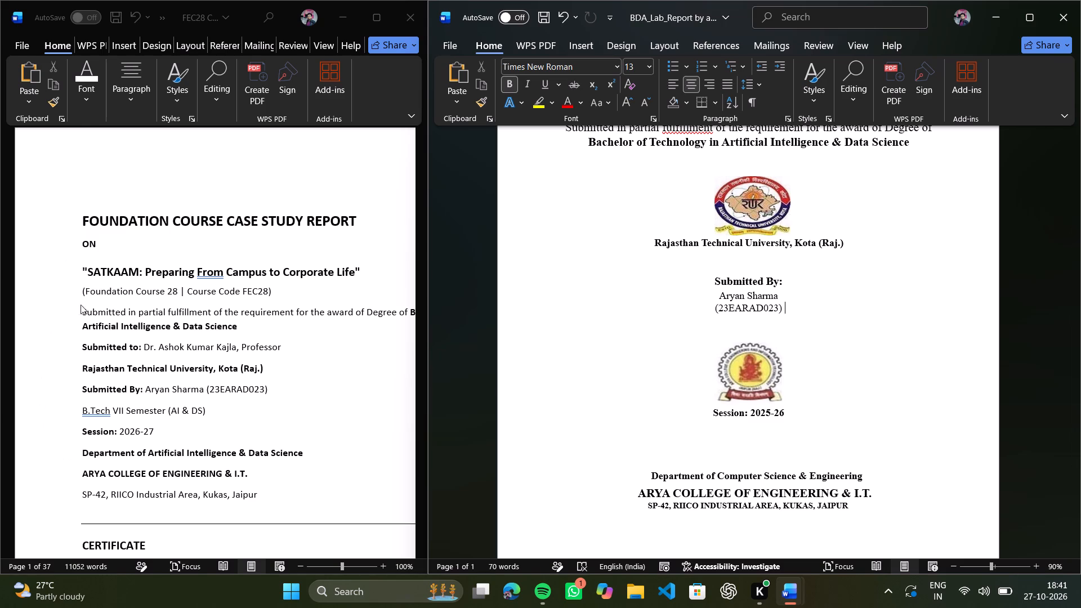
Copy the "Submitted to:" line from the foundation course report into the blank line below the degree statement in the BDA lab report.
{"action": "left_click", "coordinate": [82, 346]}
{"action": "left_click_drag", "start_coordinate": [82, 346], "coordinate": [252, 375]}
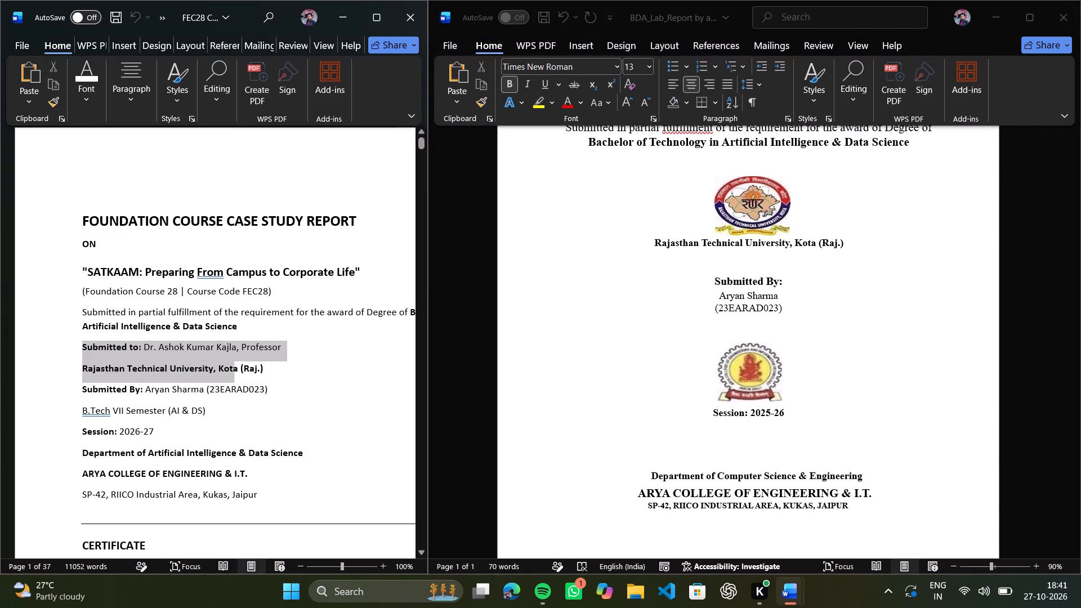
{"action": "left_click_drag", "start_coordinate": [252, 375], "coordinate": [290, 342]}
{"action": "key", "text": "ctrl+c"}
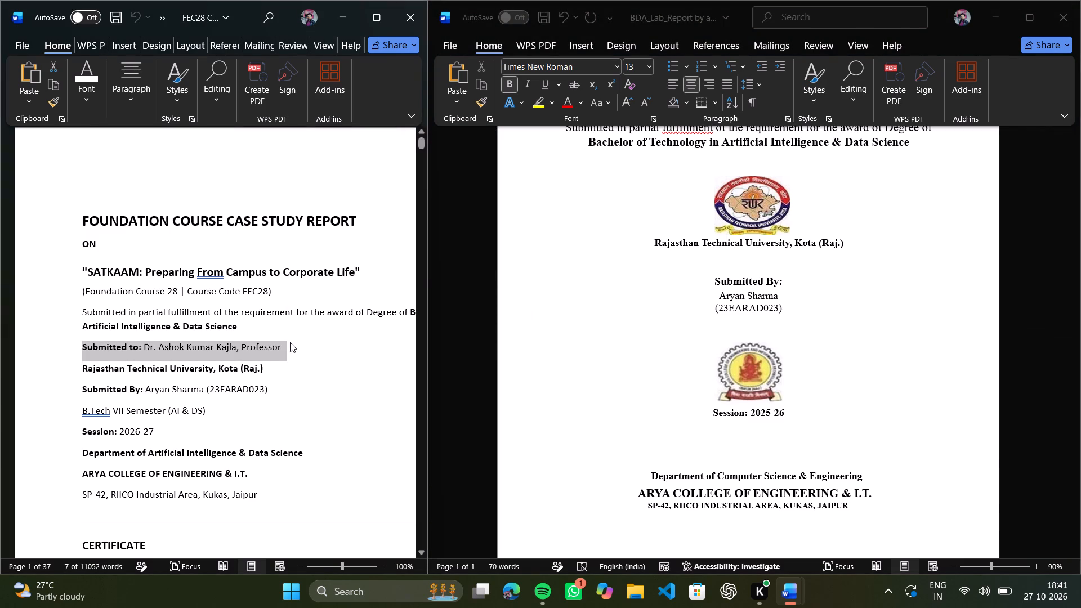
{"action": "double_click", "coordinate": [744, 162]}
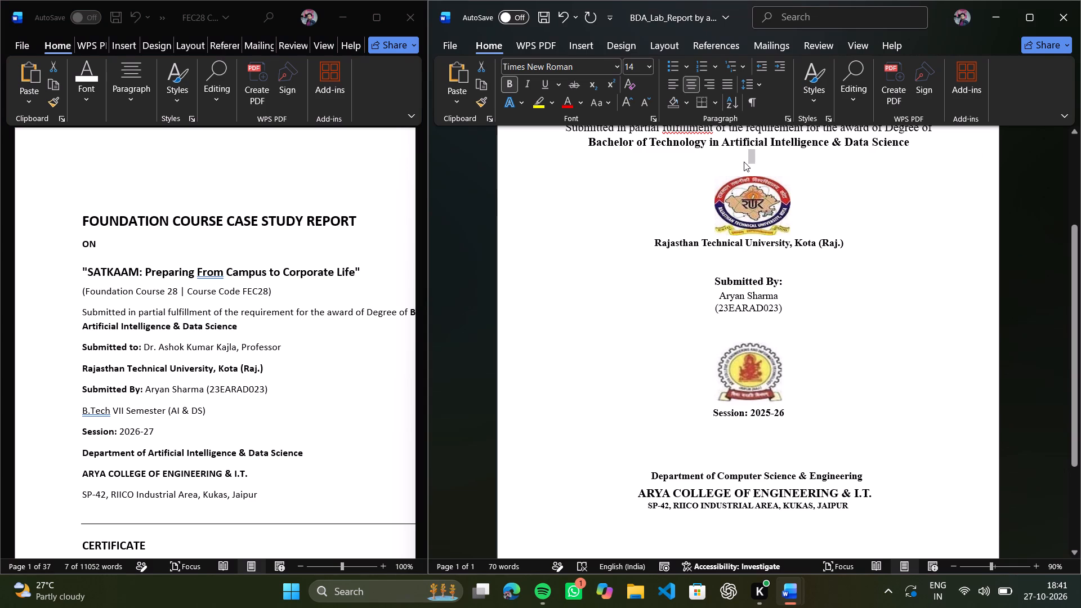
{"action": "key", "text": "ctrl+v"}
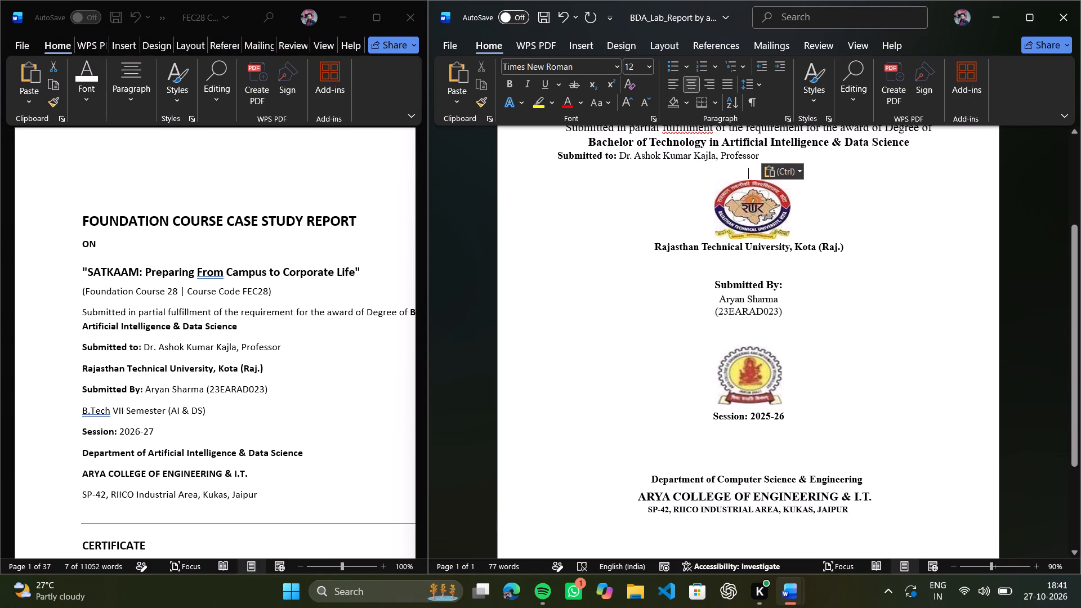
Centre the pasted "Submitted to:" line on the BDA lab report cover page.
{"action": "left_click_drag", "start_coordinate": [557, 161], "coordinate": [770, 178]}
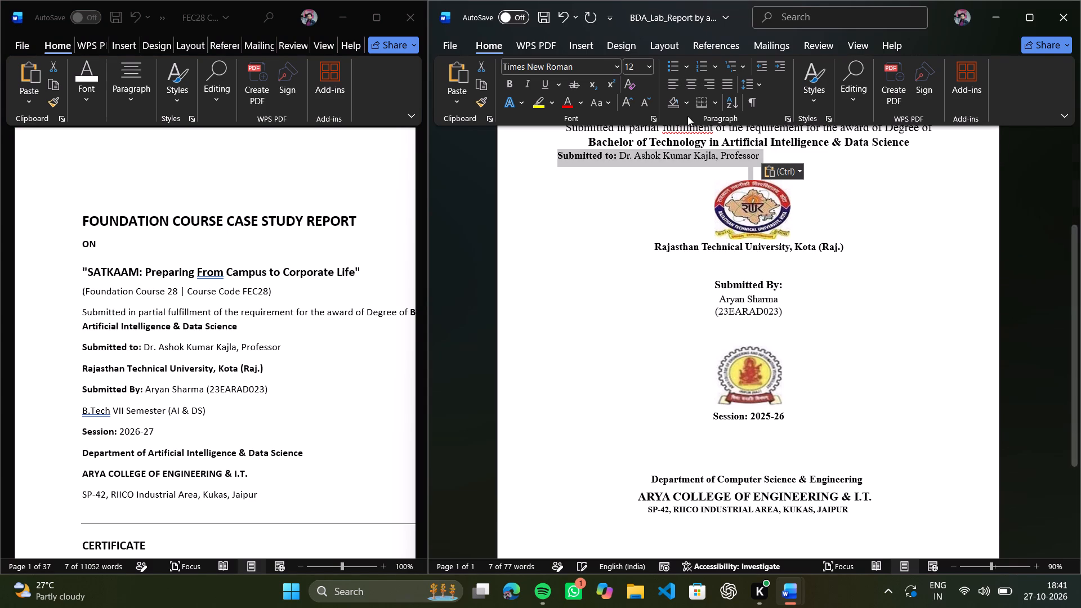
{"action": "left_click", "coordinate": [686, 87]}
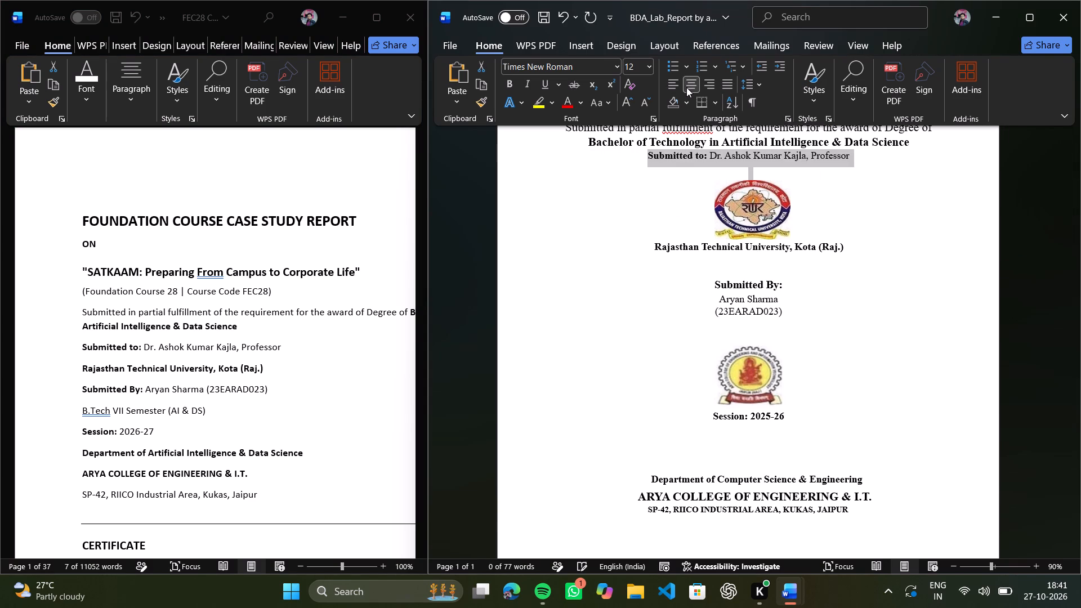
Move the professor's name onto a new line below "Submitted to:" and remove the comma between the name and "Professor".
{"action": "left_click", "coordinate": [704, 157]}
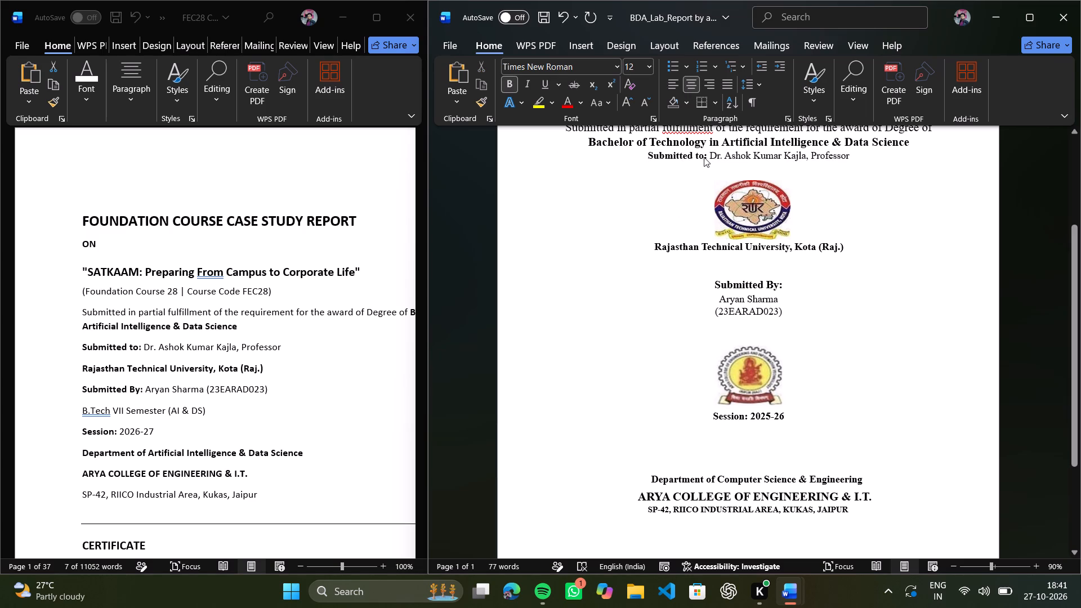
{"action": "key", "text": "Right"}
{"action": "key", "text": "Return"}
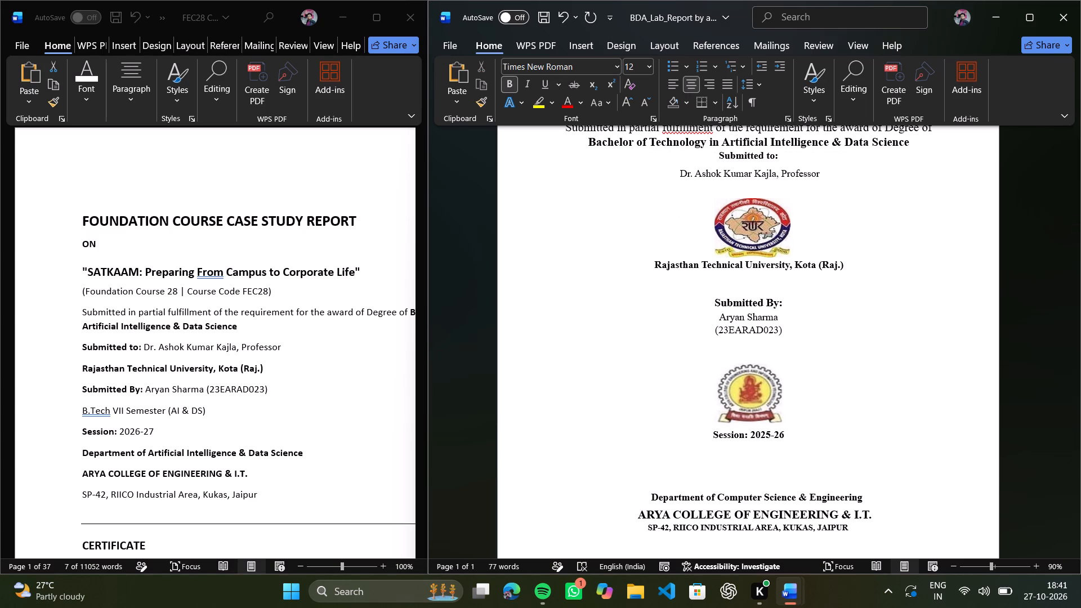
{"action": "left_click", "coordinate": [778, 175]}
{"action": "key", "text": "BackSpace"}
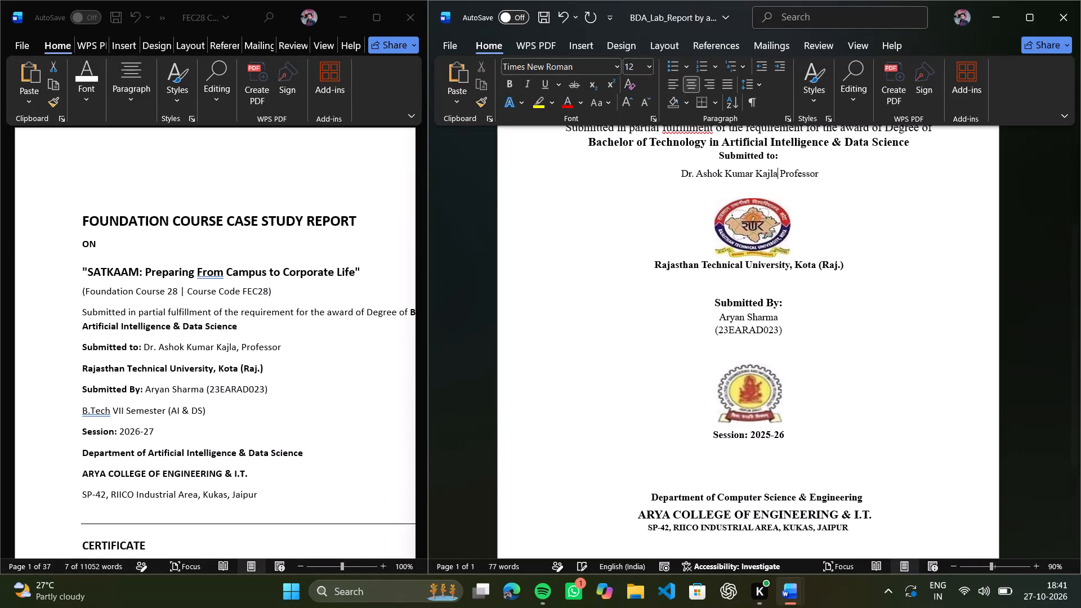
Move "Professor" onto its own line below the recipient's name and insert a blank line above "Submitted to:".
{"action": "key", "text": "Return"}
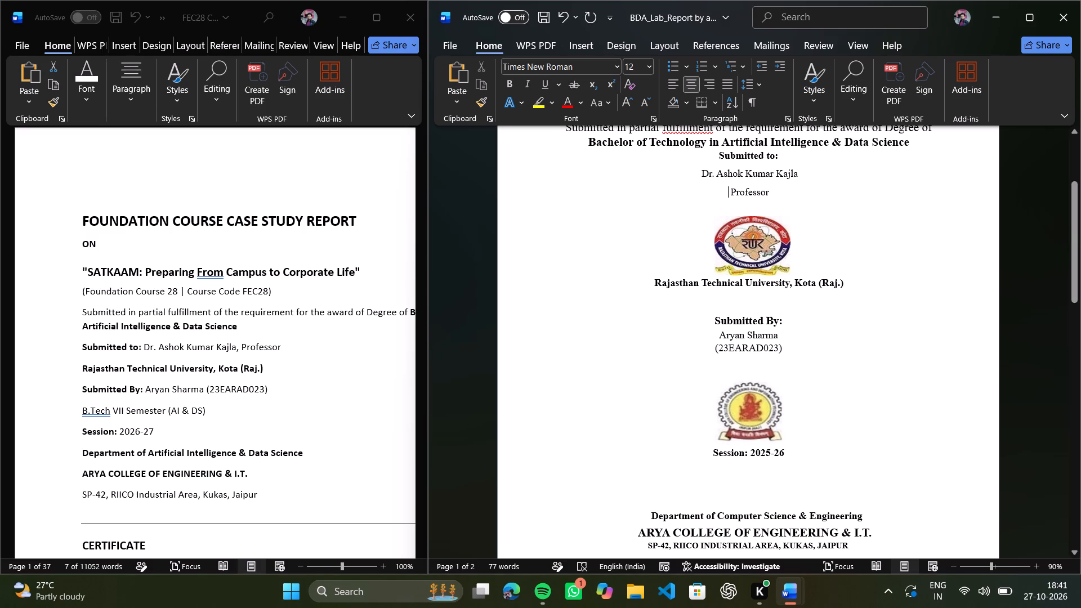
{"action": "left_click", "coordinate": [910, 145]}
{"action": "key", "text": "Return"}
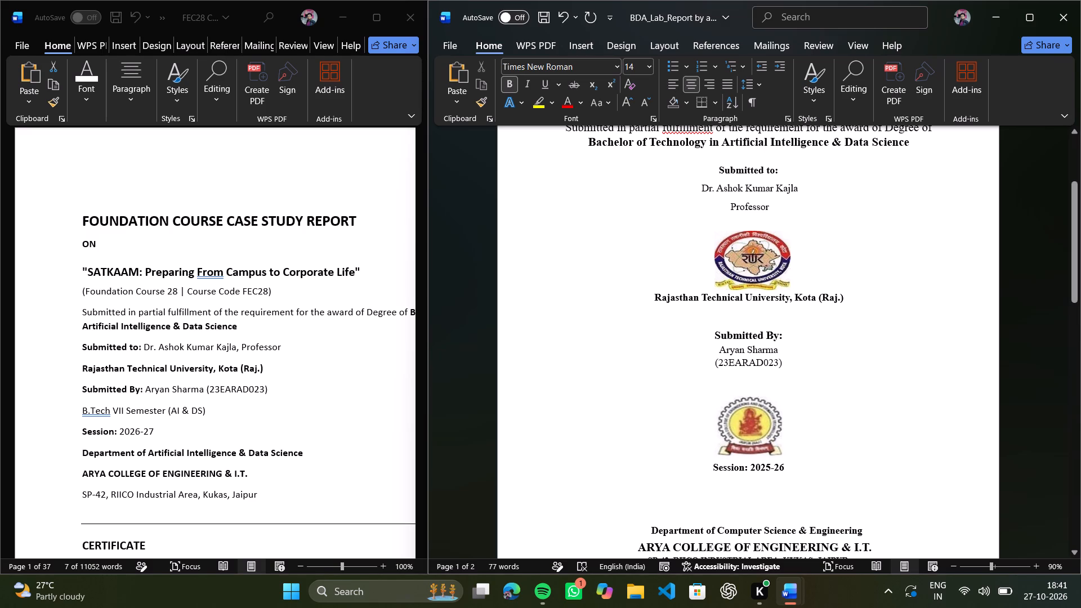
Apply the Heading 3 style to the three-line "Submitted to:" block and centre it.
{"action": "left_click_drag", "start_coordinate": [717, 167], "coordinate": [762, 201]}
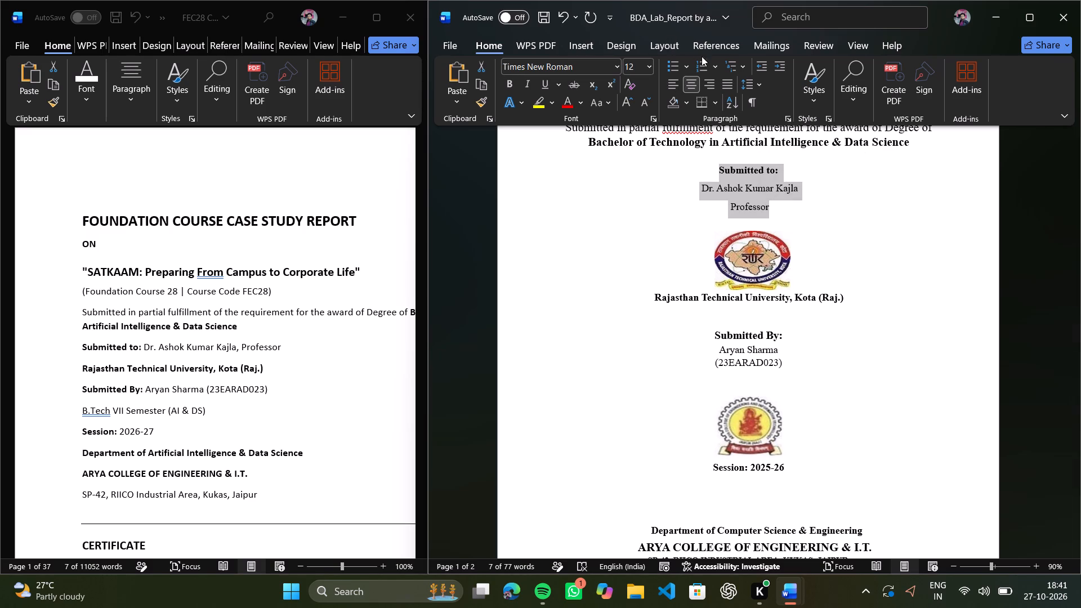
{"action": "left_click", "coordinate": [802, 101]}
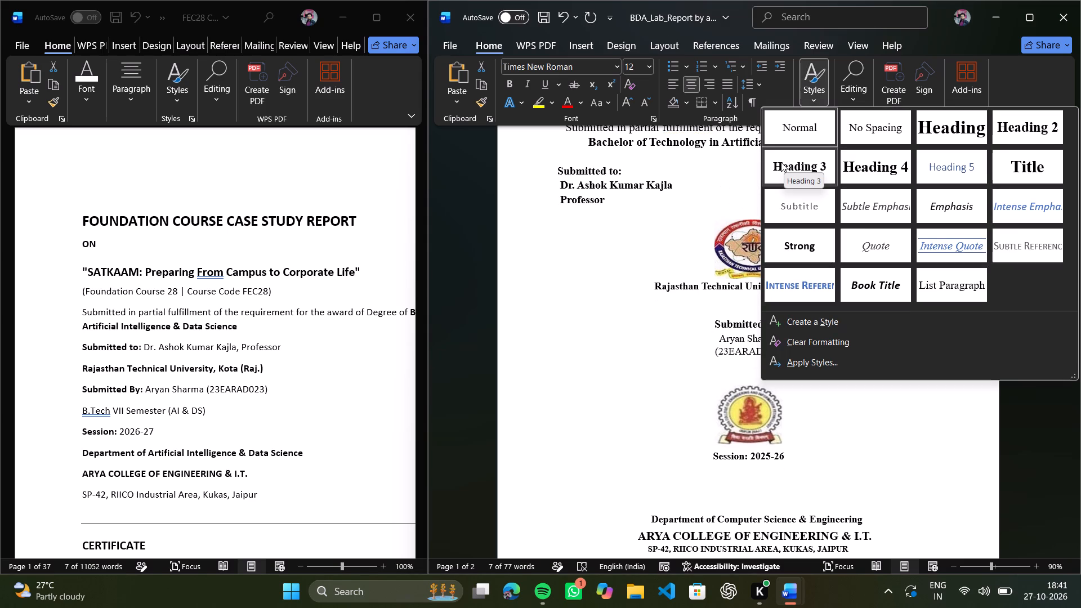
{"action": "left_click", "coordinate": [784, 159]}
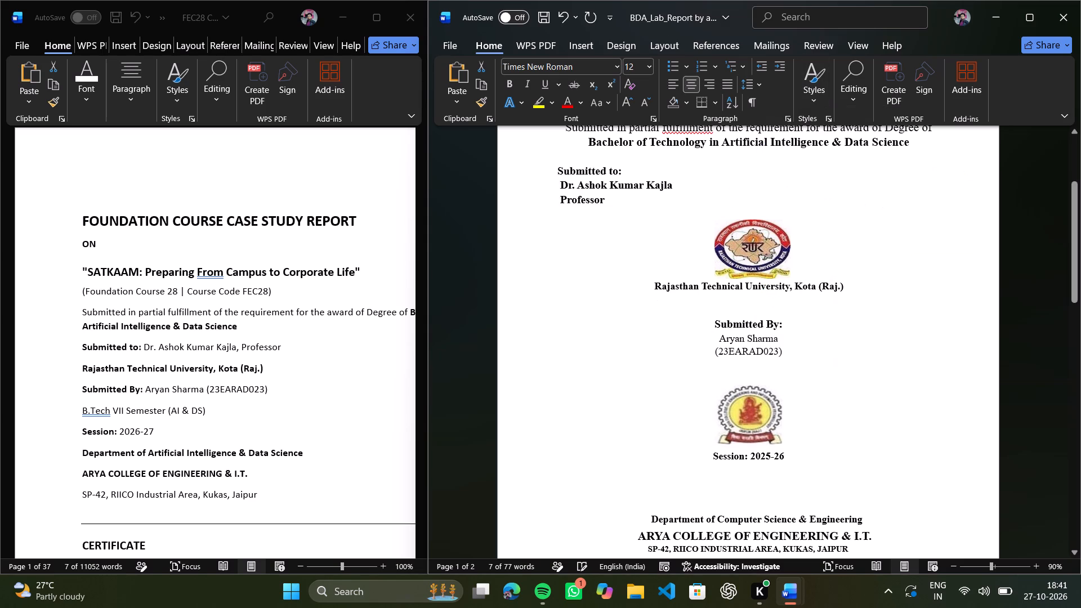
{"action": "left_click", "coordinate": [686, 82]}
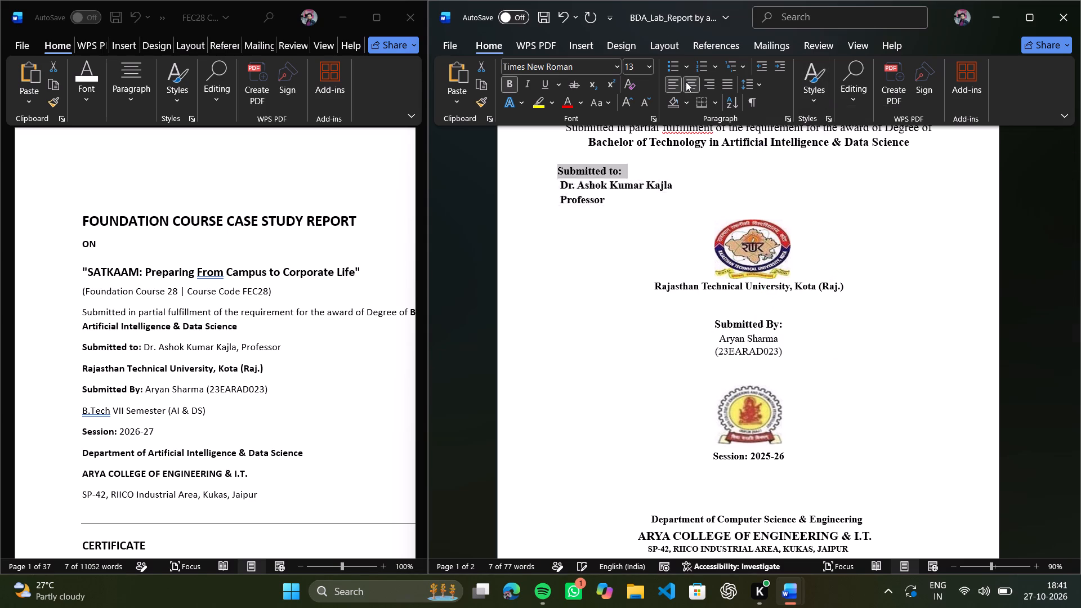
{"action": "left_click", "coordinate": [668, 205]}
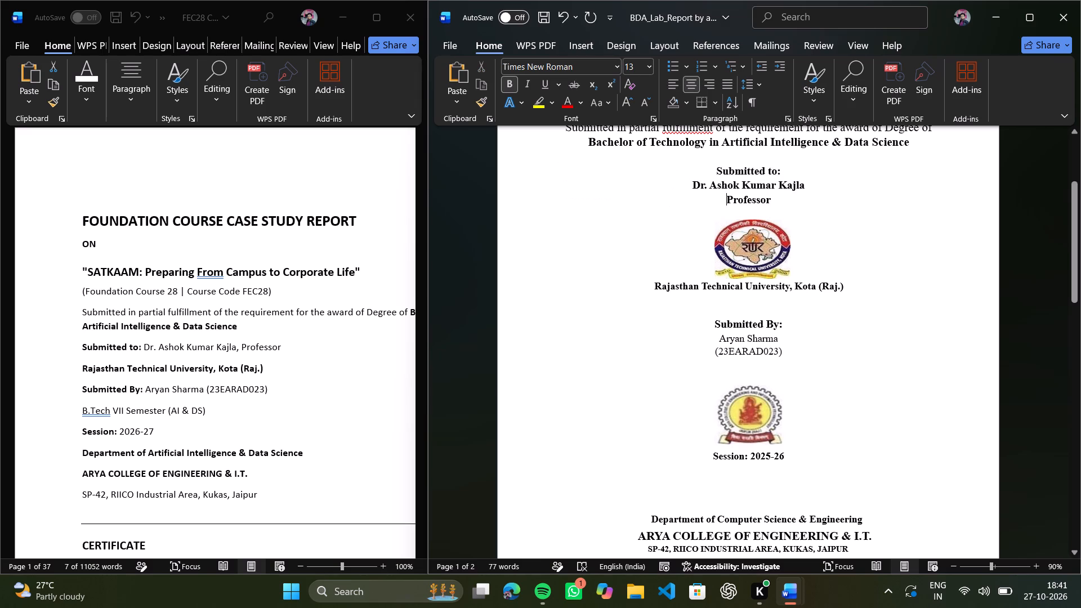
Replace "Computer Science & Engineering" in the cover's department line with "Artificial Intelligence & Data Science" copied from the FEC28 report.
{"action": "scroll", "coordinate": [663, 198], "scroll_direction": "down", "scroll_amount": 1}
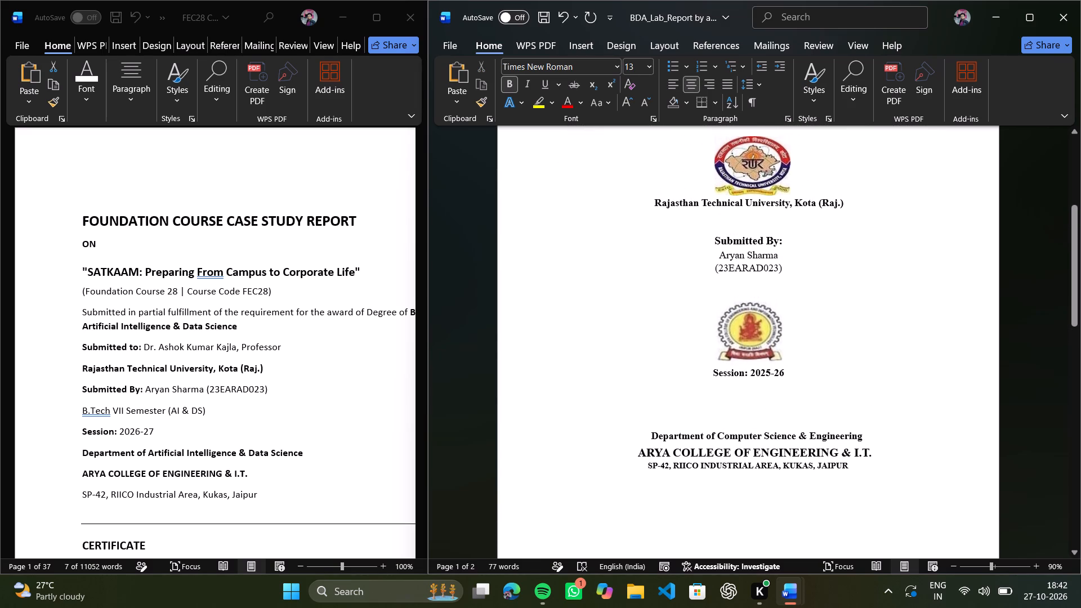
{"action": "scroll", "coordinate": [663, 198], "scroll_direction": "up", "scroll_amount": 1}
{"action": "scroll", "coordinate": [662, 272], "scroll_direction": "up", "scroll_amount": 1}
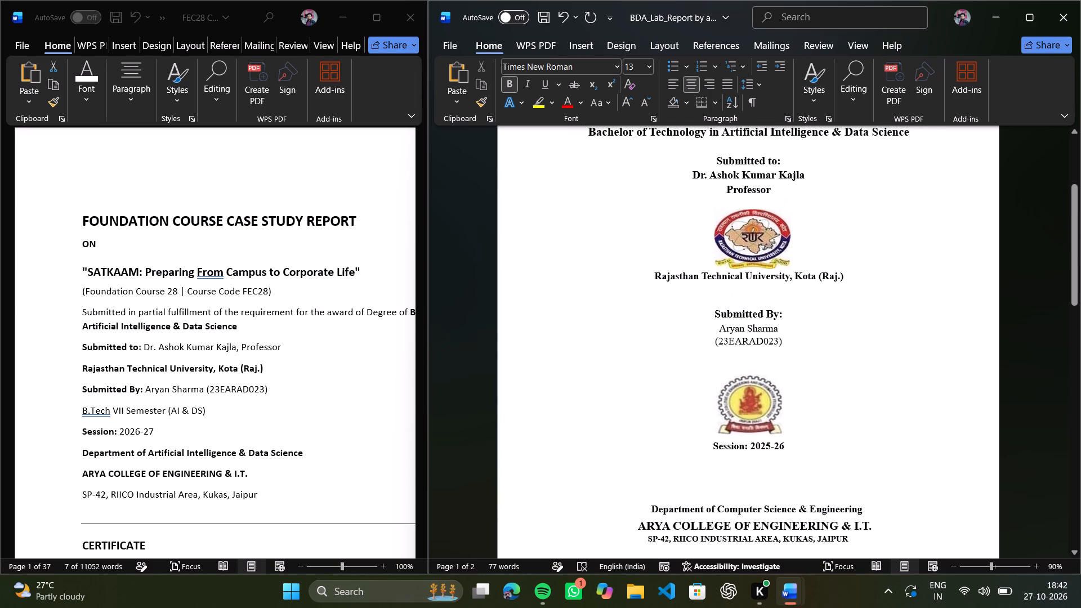
{"action": "scroll", "coordinate": [662, 272], "scroll_direction": "up", "scroll_amount": 1}
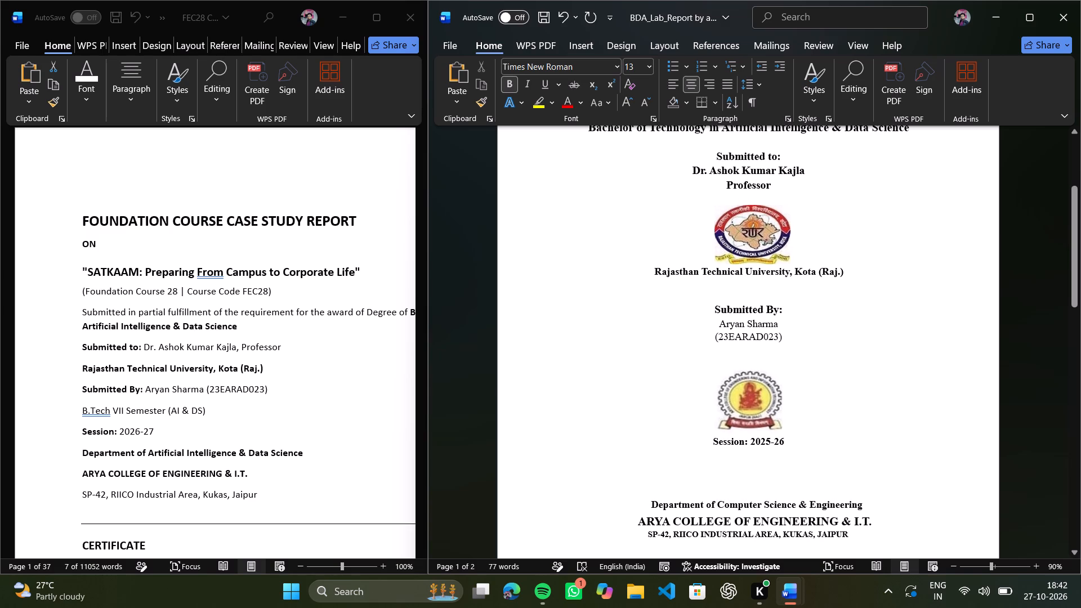
{"action": "scroll", "coordinate": [662, 272], "scroll_direction": "up", "scroll_amount": 1}
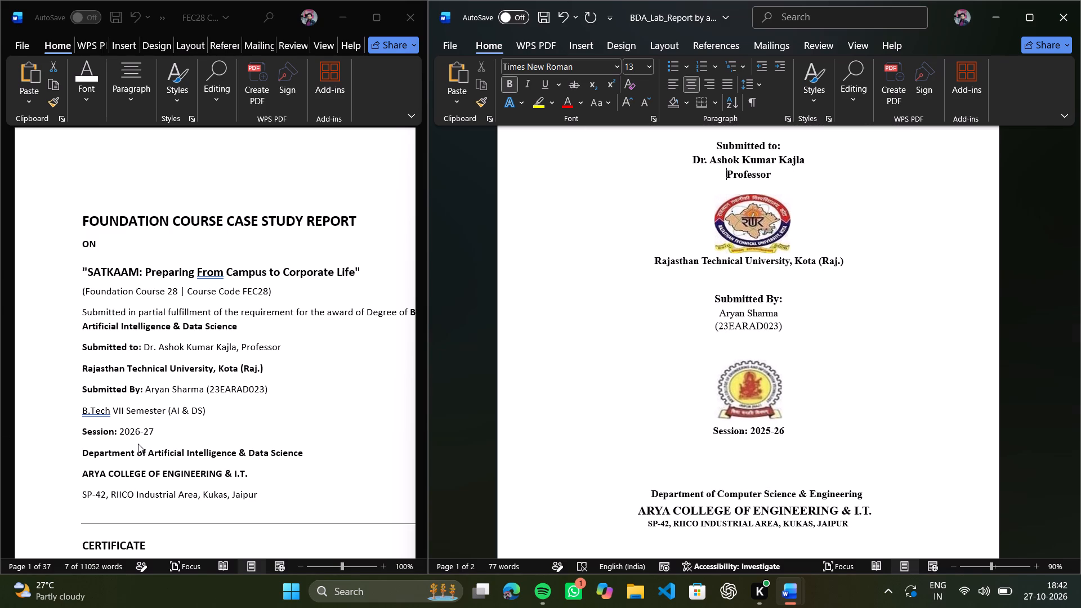
{"action": "left_click_drag", "start_coordinate": [147, 453], "coordinate": [193, 458]}
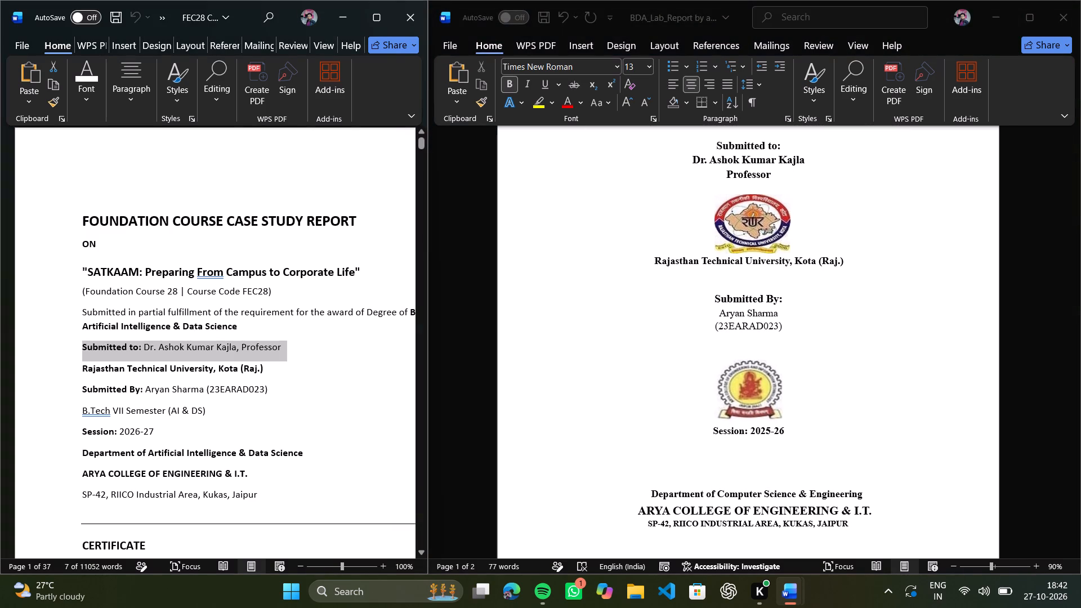
{"action": "left_click_drag", "start_coordinate": [193, 458], "coordinate": [300, 454]}
{"action": "left_click_drag", "start_coordinate": [300, 454], "coordinate": [252, 461]}
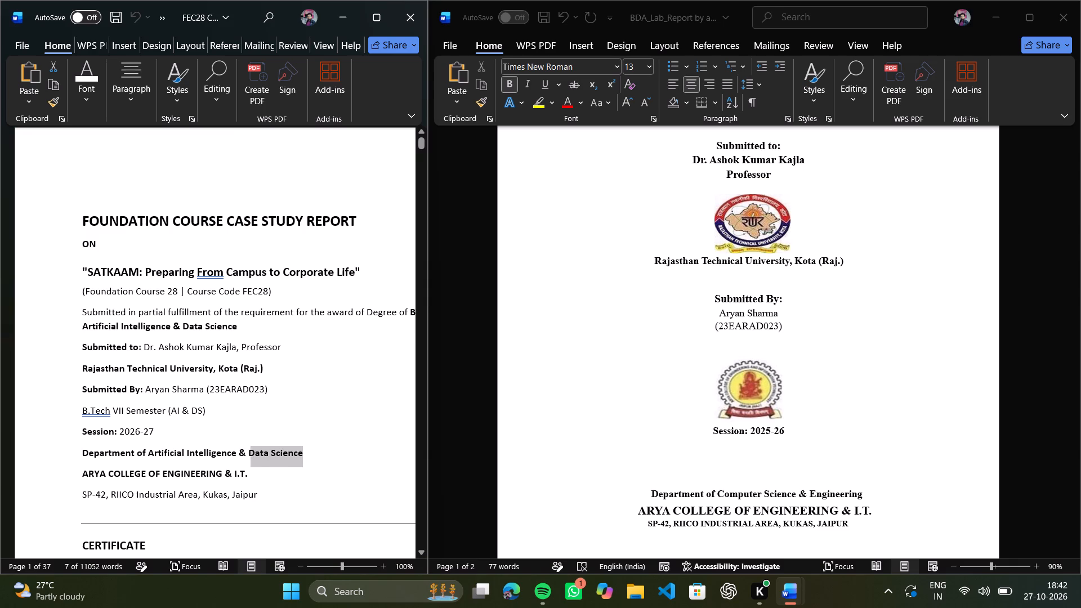
{"action": "left_click_drag", "start_coordinate": [252, 461], "coordinate": [158, 463]}
{"action": "key", "text": "ctrl+c"}
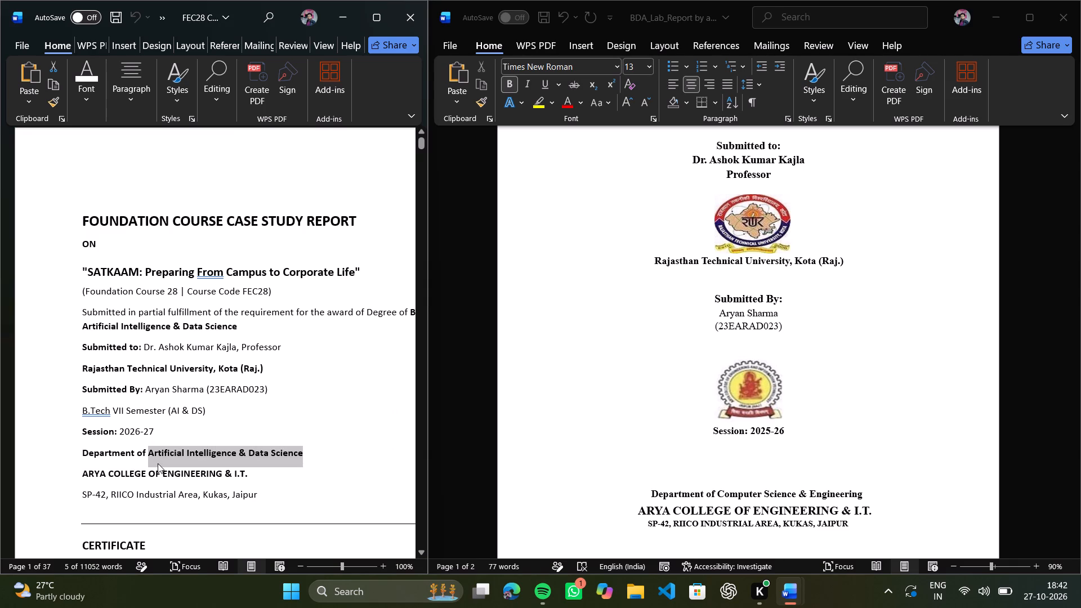
{"action": "double_click", "coordinate": [717, 493]}
{"action": "left_click_drag", "start_coordinate": [717, 493], "coordinate": [810, 491]}
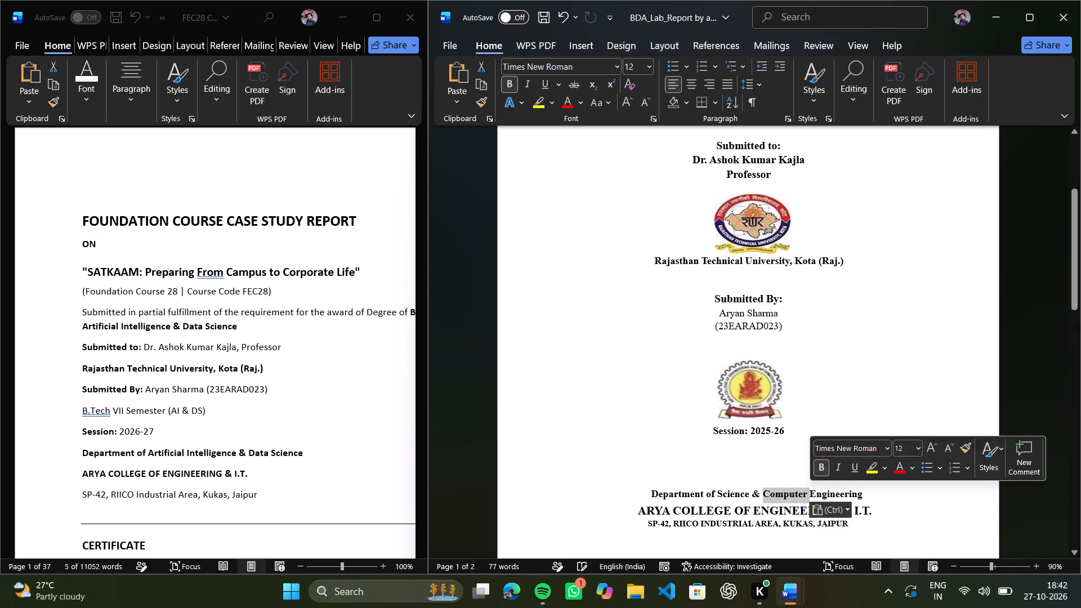
{"action": "left_click_drag", "start_coordinate": [865, 497], "coordinate": [737, 497]}
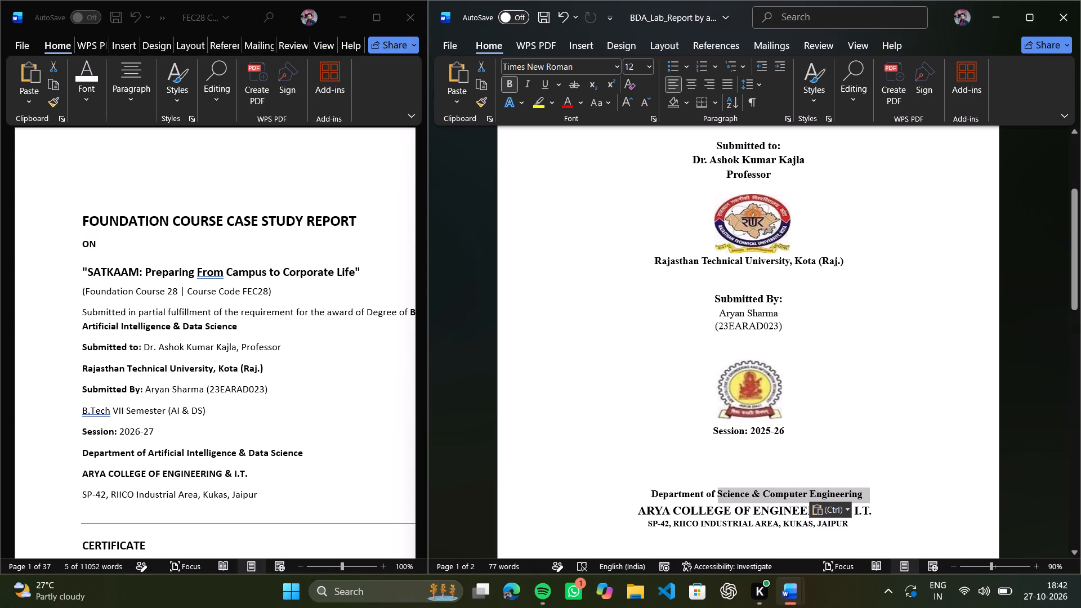
{"action": "left_click_drag", "start_coordinate": [737, 497], "coordinate": [732, 498]}
{"action": "key", "text": "BackSpace"}
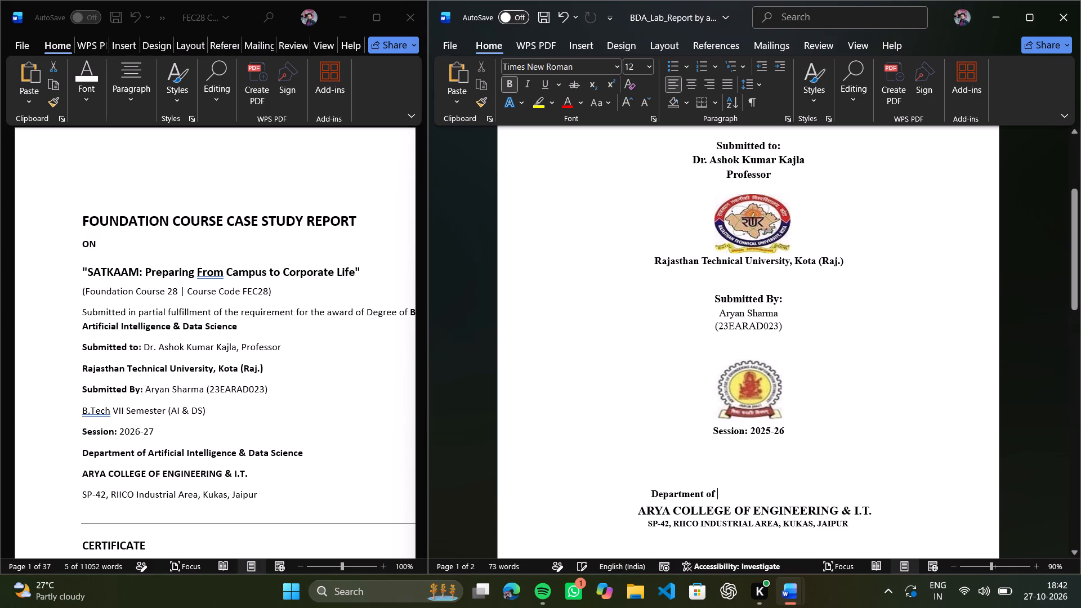
{"action": "key", "text": "ctrl+v"}
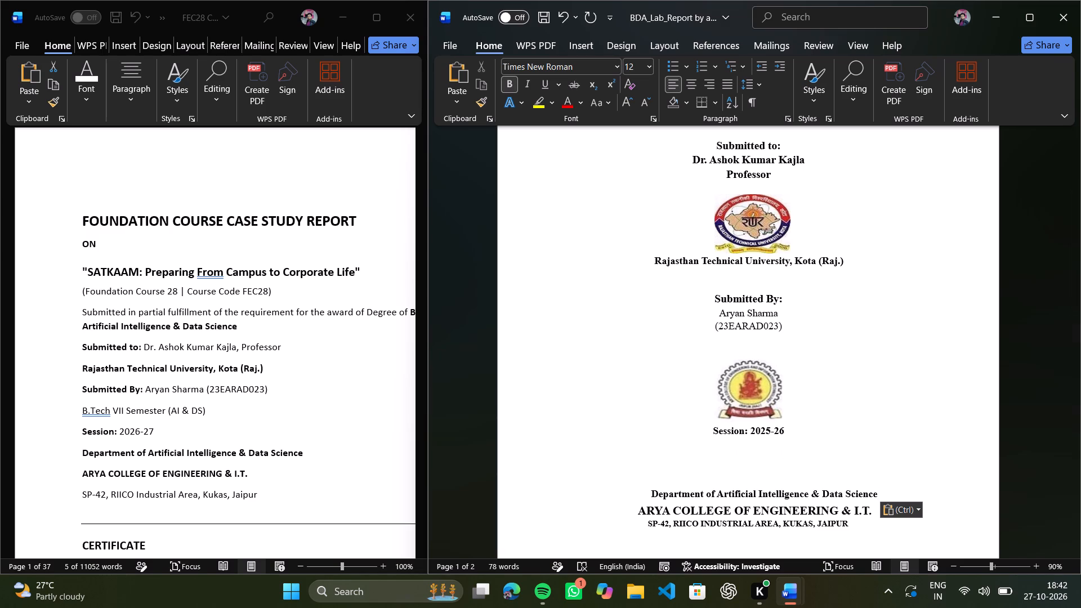
Remove the blank lines between the Rajasthan Technical University caption and "Submitted By:".
{"action": "scroll", "coordinate": [732, 498], "scroll_direction": "down", "scroll_amount": 1}
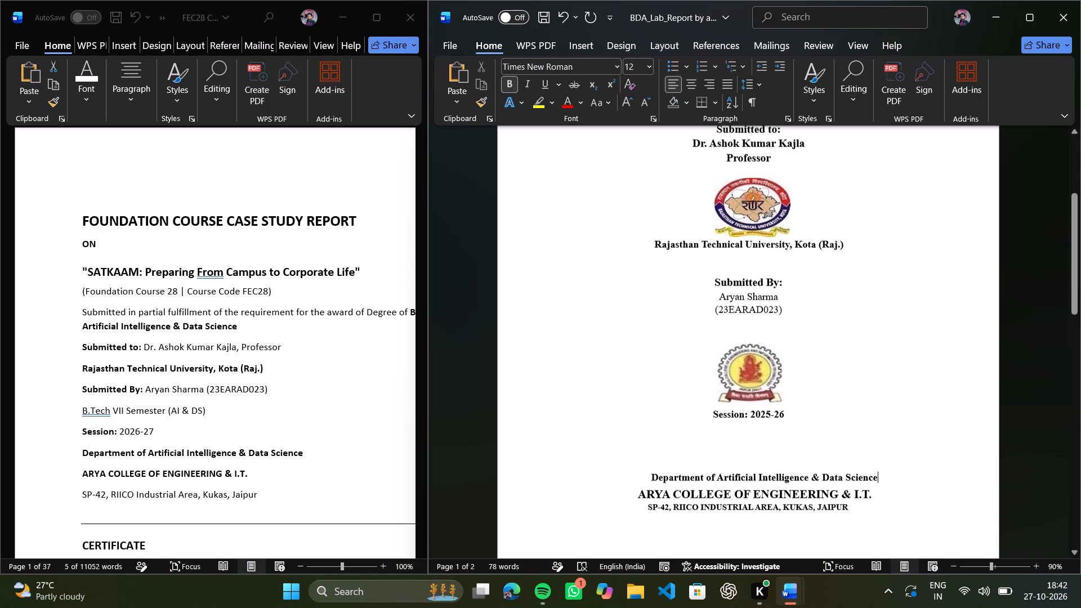
{"action": "scroll", "coordinate": [732, 498], "scroll_direction": "down", "scroll_amount": 1}
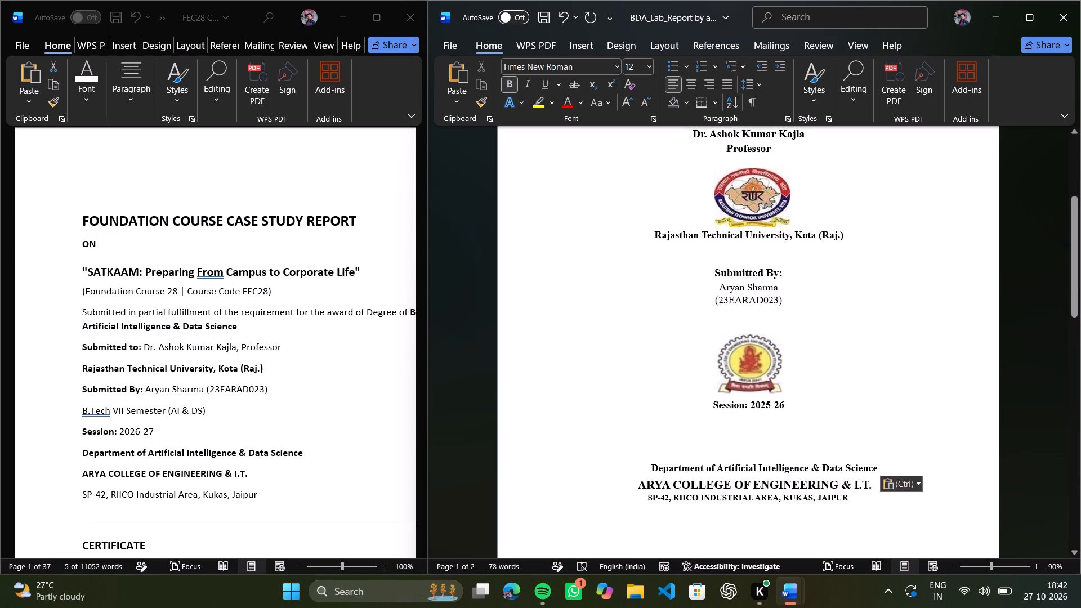
{"action": "left_click", "coordinate": [731, 357]}
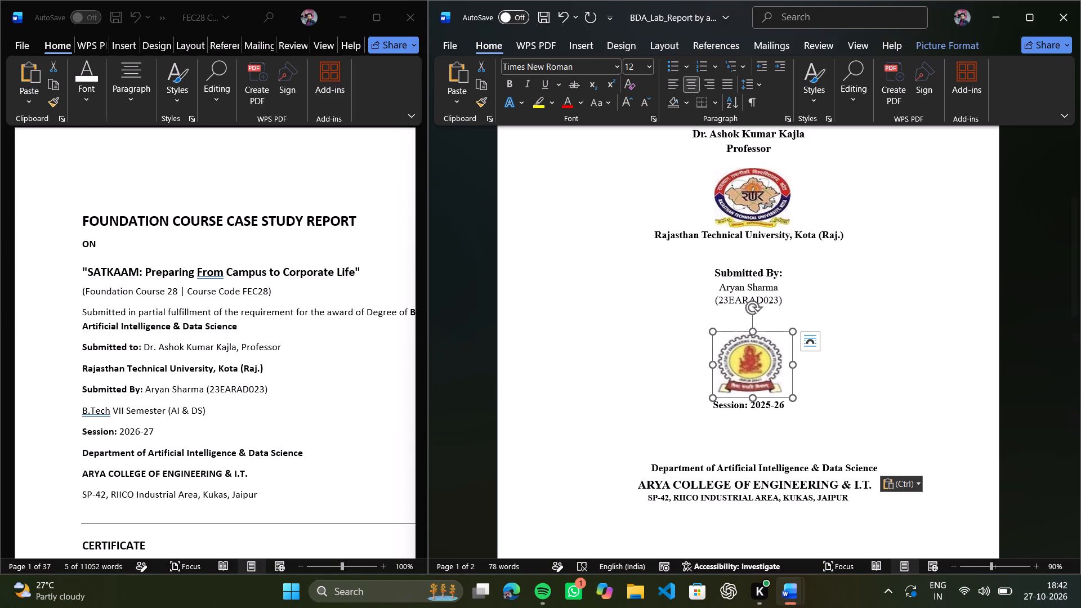
{"action": "left_click", "coordinate": [649, 379]}
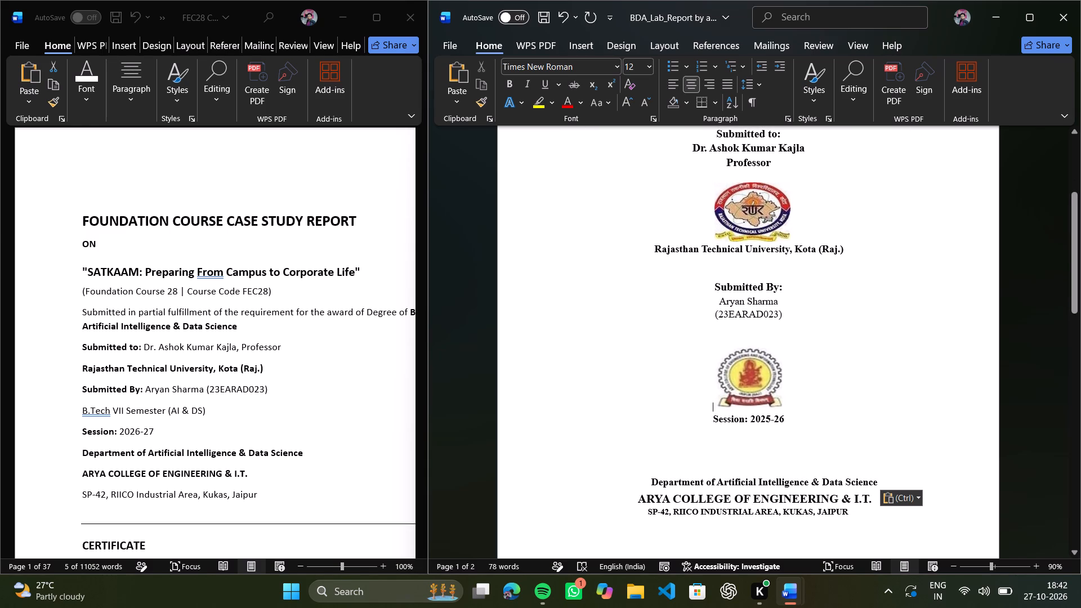
{"action": "left_click", "coordinate": [707, 274]}
{"action": "key", "text": "BackSpace"}
{"action": "key", "text": "BackSpace"}
{"action": "key", "text": "BackSpace"}
{"action": "key", "text": "BackSpace"}
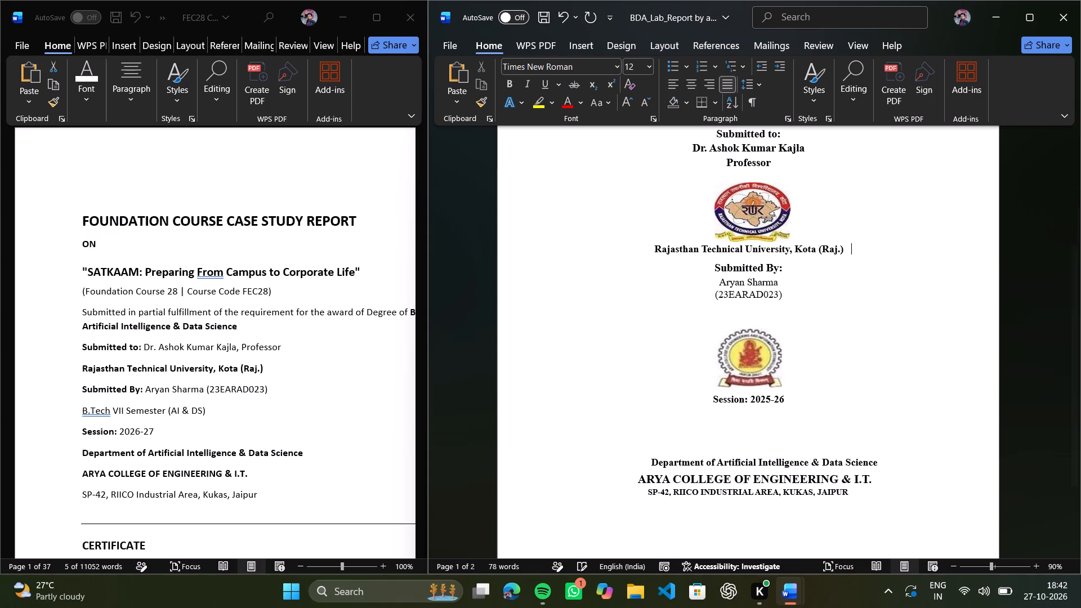
Below the roll number under "Submitted By:", leave a blank line and add an "Under the supervision of" line.
{"action": "left_click", "coordinate": [730, 308]}
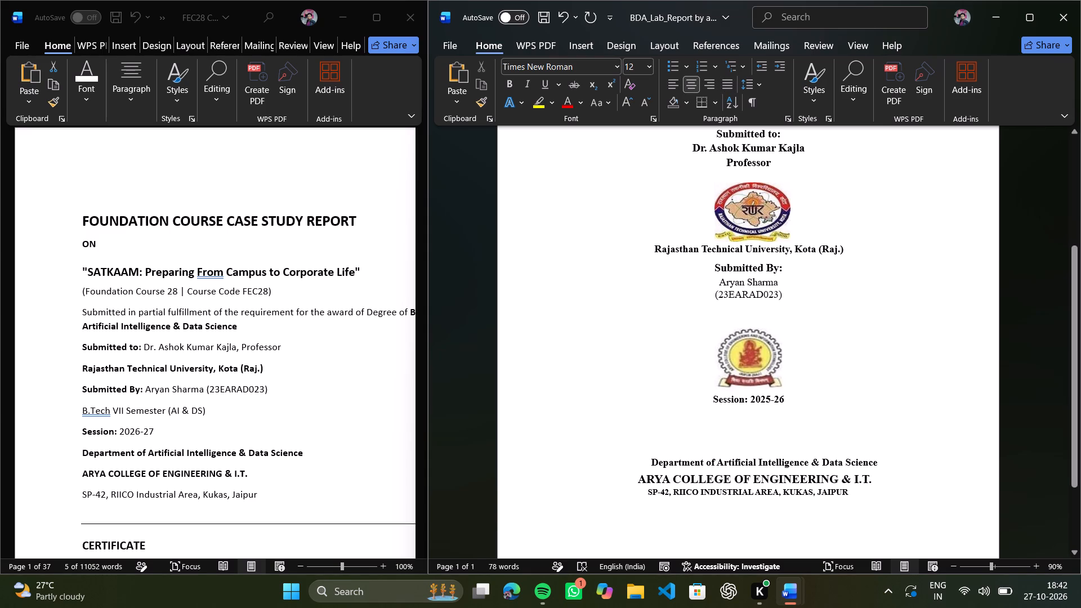
{"action": "key", "text": "Return"}
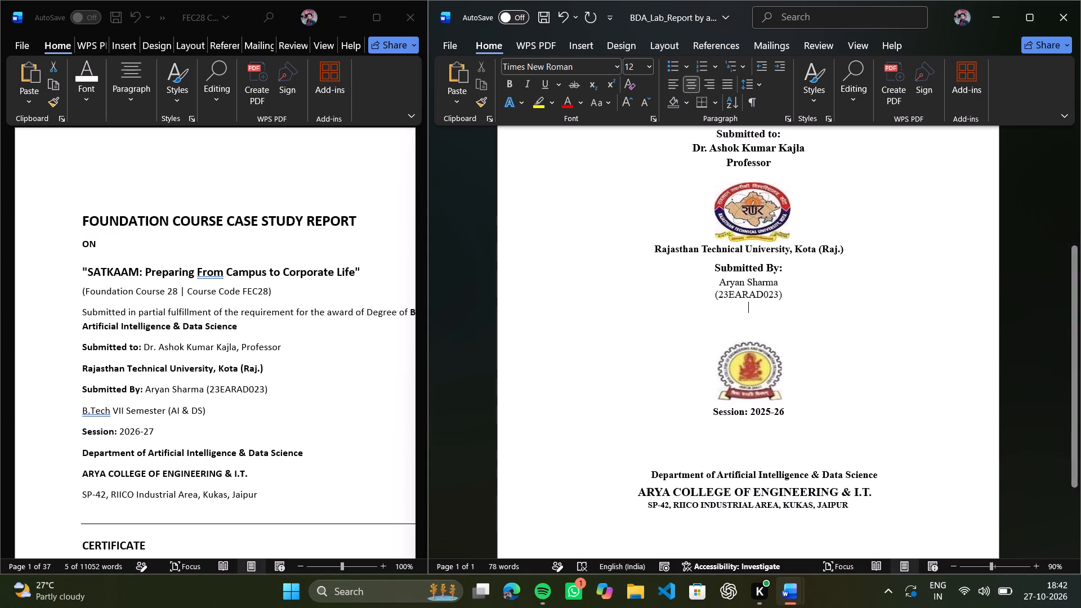
{"action": "key", "text": "u"}
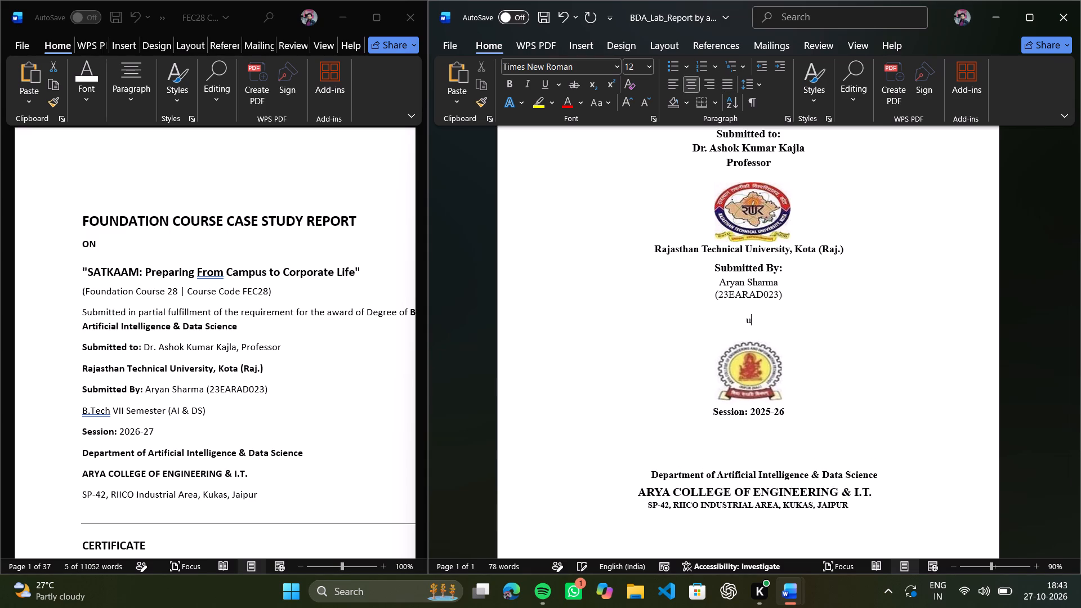
{"action": "key", "text": "BackSpace"}
{"action": "type", "text": "Under the"}
{"action": "key", "text": "space"}
{"action": "key", "text": "BackSpace"}
{"action": "key", "text": "BackSpace"}
{"action": "key", "text": "BackSpace"}
{"action": "key", "text": "BackSpace"}
{"action": "type", "text": "The Sup"}
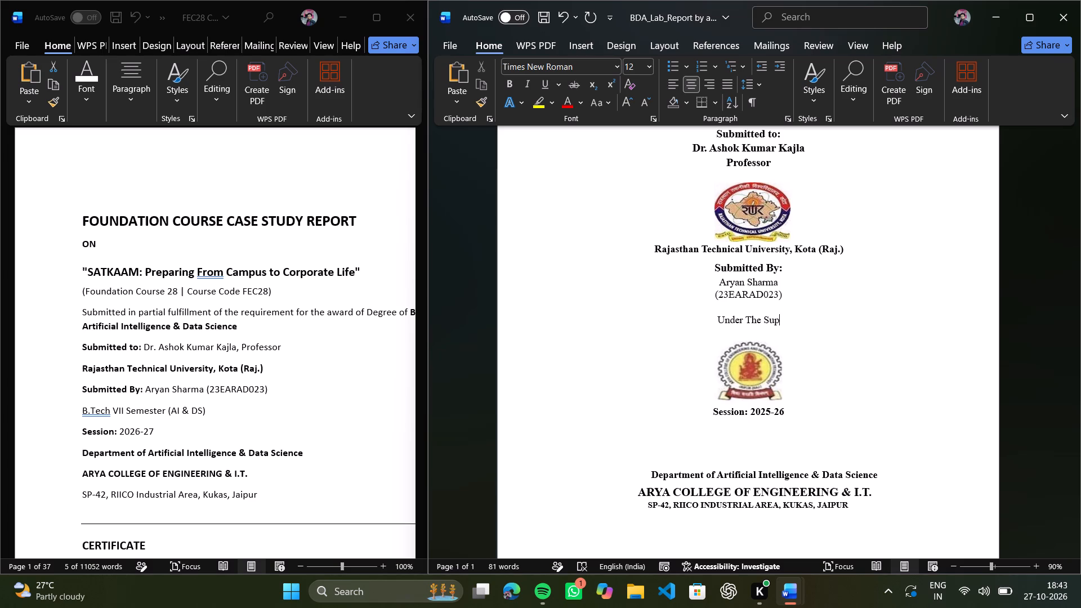
Retype the unfinished line below the roll number so it reads "Under the supervision of".
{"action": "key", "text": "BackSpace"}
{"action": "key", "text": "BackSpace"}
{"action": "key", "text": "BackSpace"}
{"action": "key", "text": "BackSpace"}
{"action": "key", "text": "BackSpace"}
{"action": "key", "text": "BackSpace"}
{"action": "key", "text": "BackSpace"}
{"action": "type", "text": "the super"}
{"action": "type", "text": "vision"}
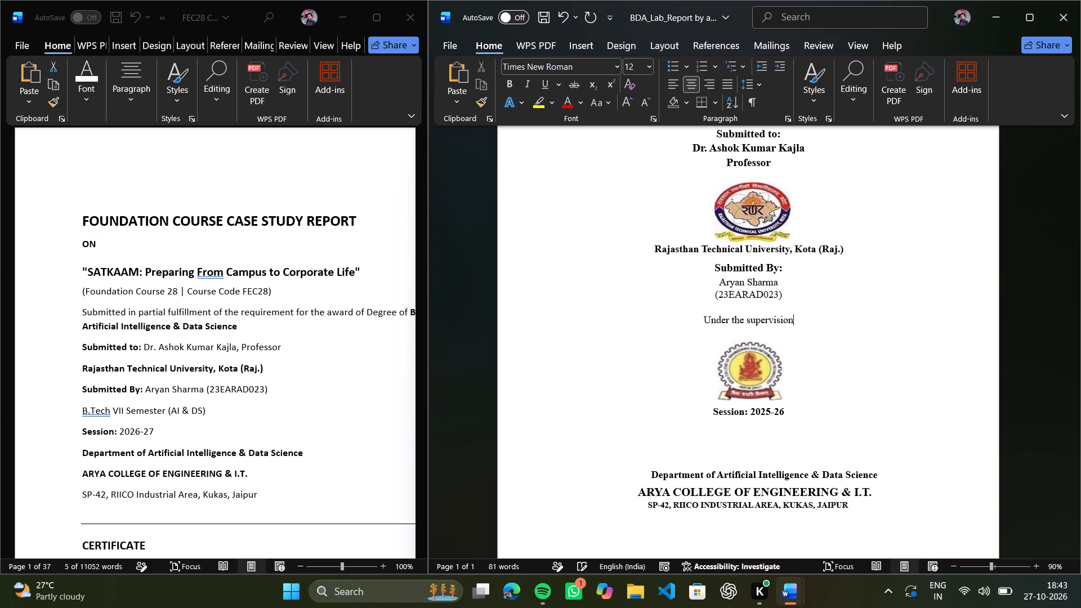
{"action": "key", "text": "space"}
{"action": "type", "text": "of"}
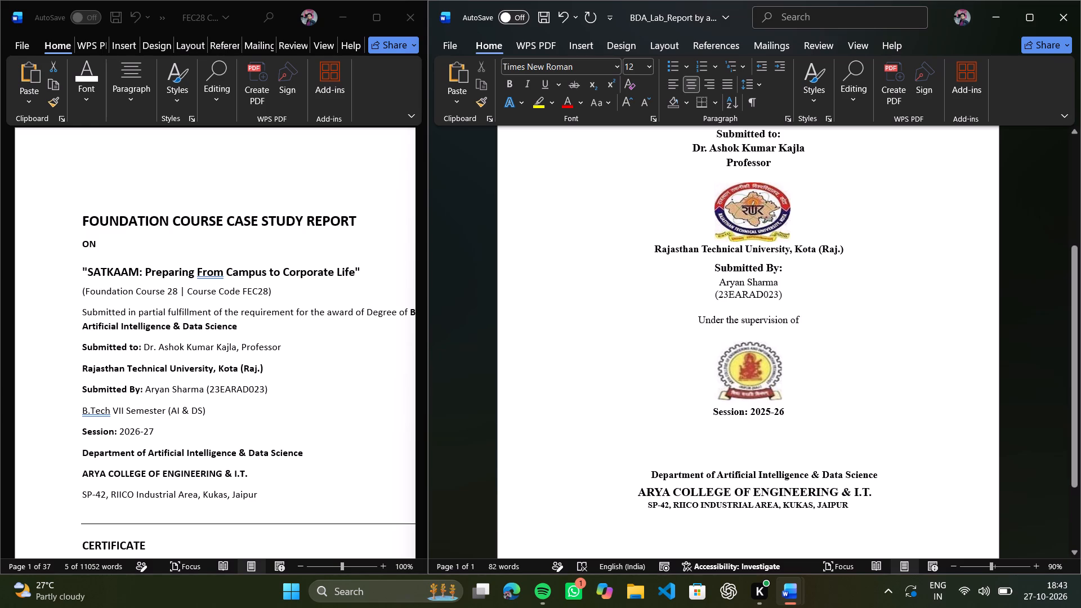
Copy the professor's name and title from the "Submitted to:" block onto a new line below "Under the supervision of".
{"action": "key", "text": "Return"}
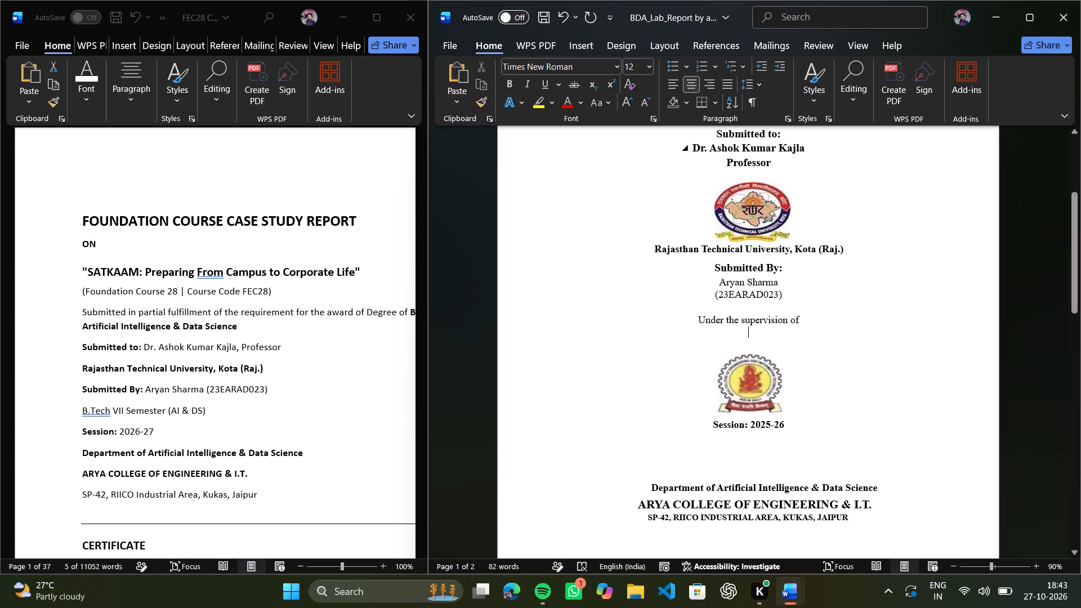
{"action": "left_click_drag", "start_coordinate": [695, 147], "coordinate": [739, 153]}
{"action": "left_click_drag", "start_coordinate": [739, 153], "coordinate": [771, 165]}
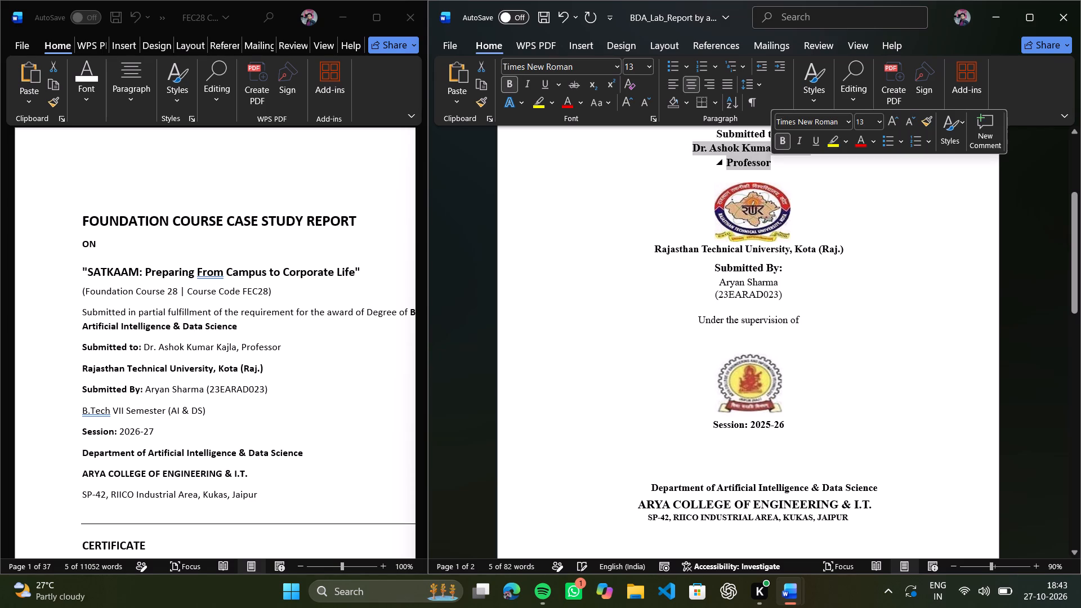
{"action": "key", "text": "ctrl+c"}
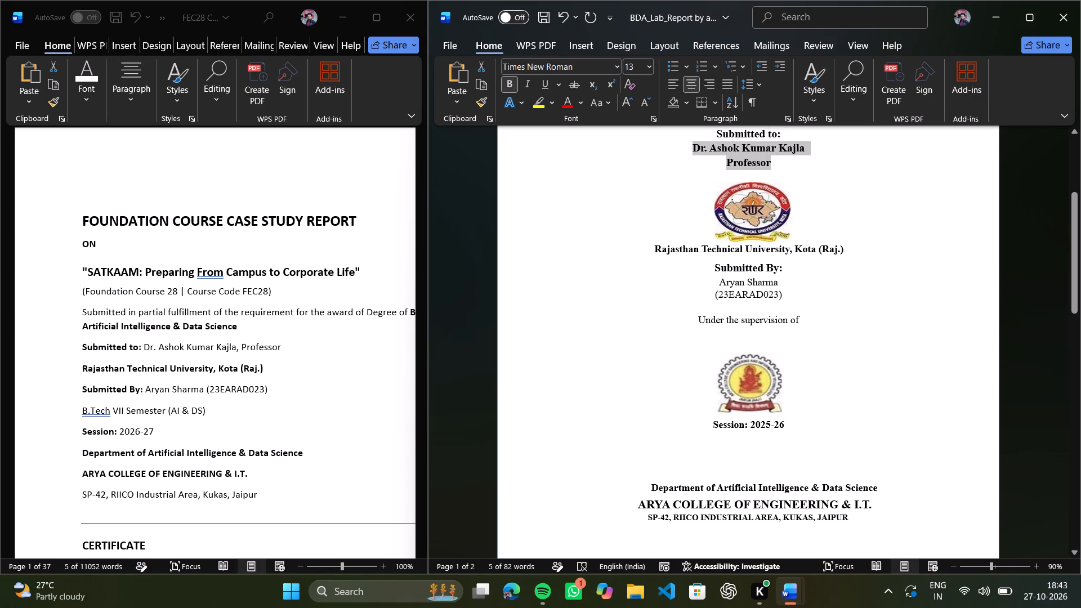
{"action": "left_click", "coordinate": [732, 333]}
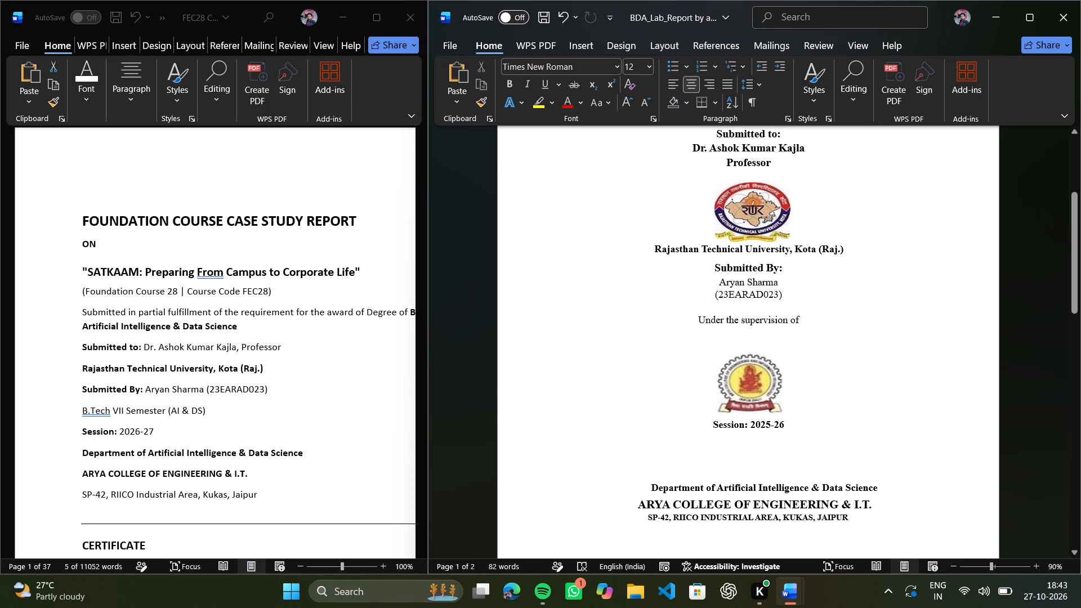
{"action": "key", "text": "ctrl+v"}
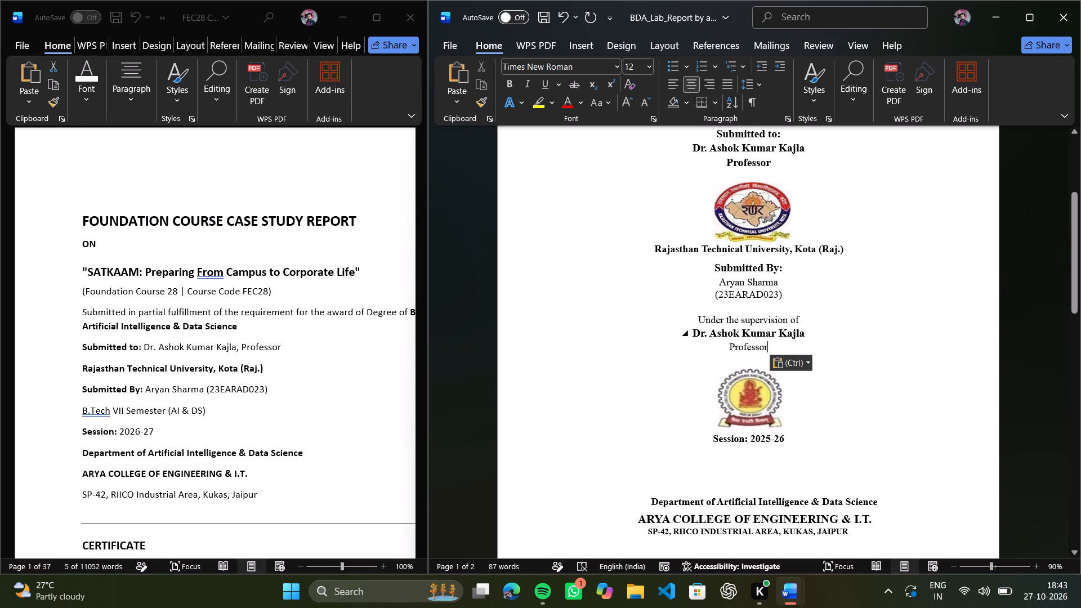
Remove the bold formatting from the supervisor's name and title below "Under the supervision of".
{"action": "left_click_drag", "start_coordinate": [697, 335], "coordinate": [798, 323]}
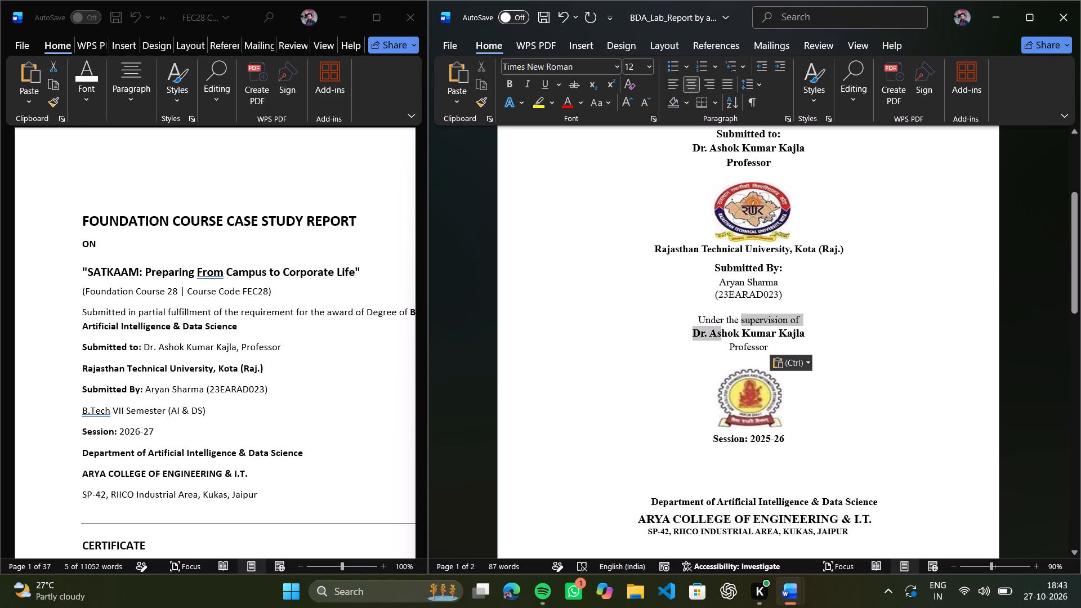
{"action": "left_click_drag", "start_coordinate": [798, 323], "coordinate": [828, 363]}
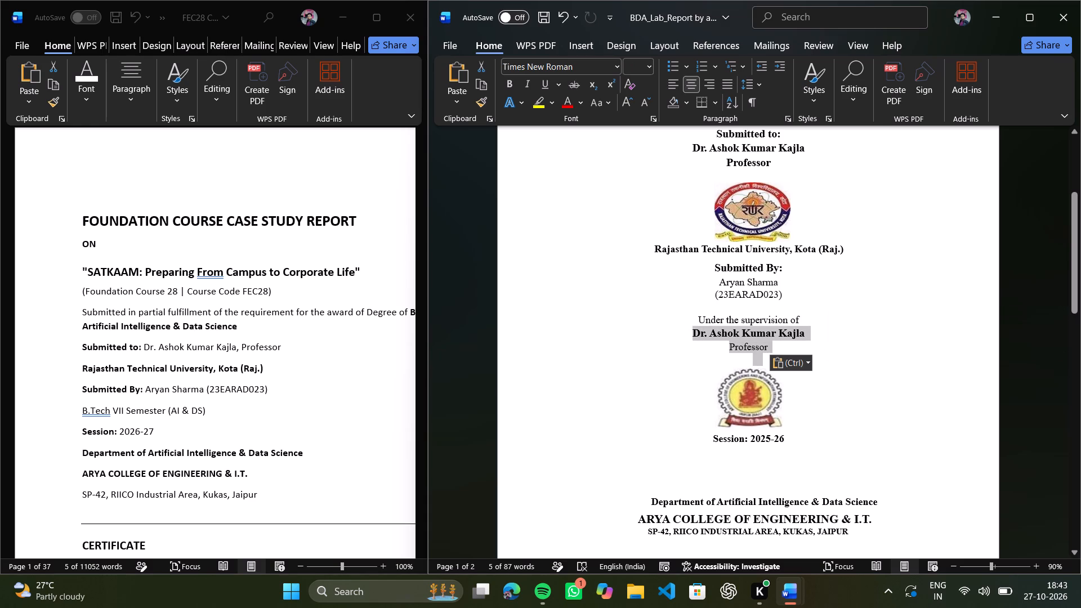
{"action": "left_click", "coordinate": [512, 85]}
{"action": "left_click", "coordinate": [512, 85]}
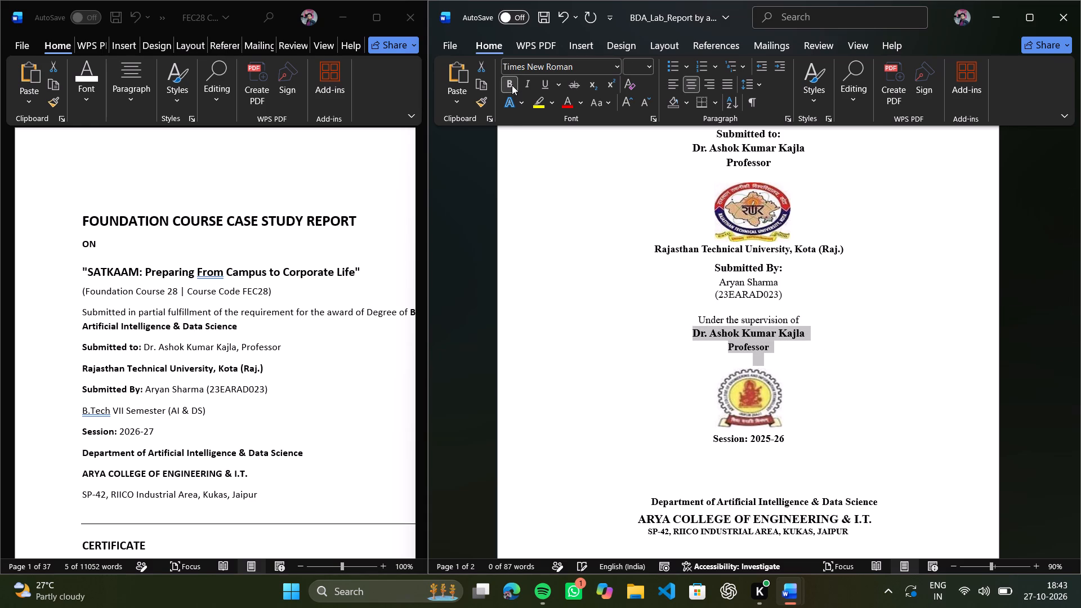
{"action": "left_click", "coordinate": [512, 85]}
{"action": "left_click", "coordinate": [589, 300]}
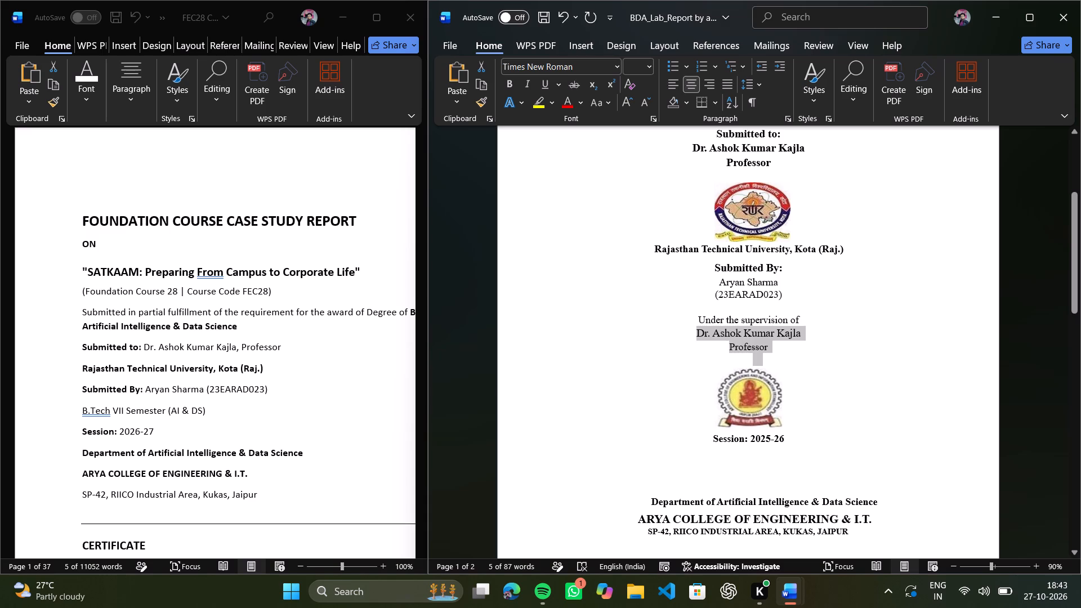
Change the session years below the college logo to 2026-27.
{"action": "scroll", "coordinate": [663, 398], "scroll_direction": "down", "scroll_amount": 1}
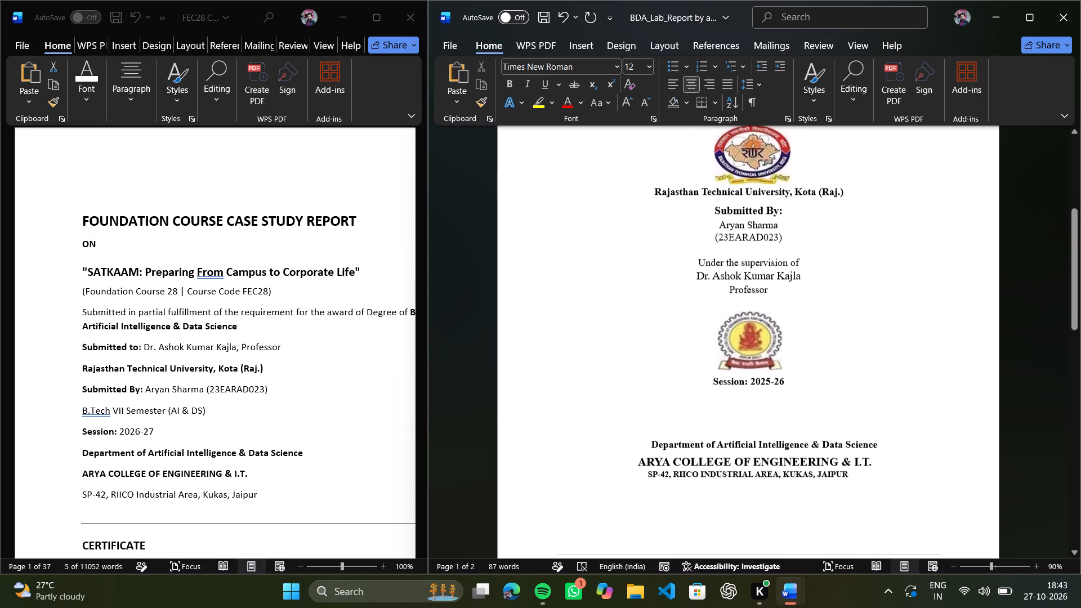
{"action": "scroll", "coordinate": [663, 398], "scroll_direction": "down", "scroll_amount": 1}
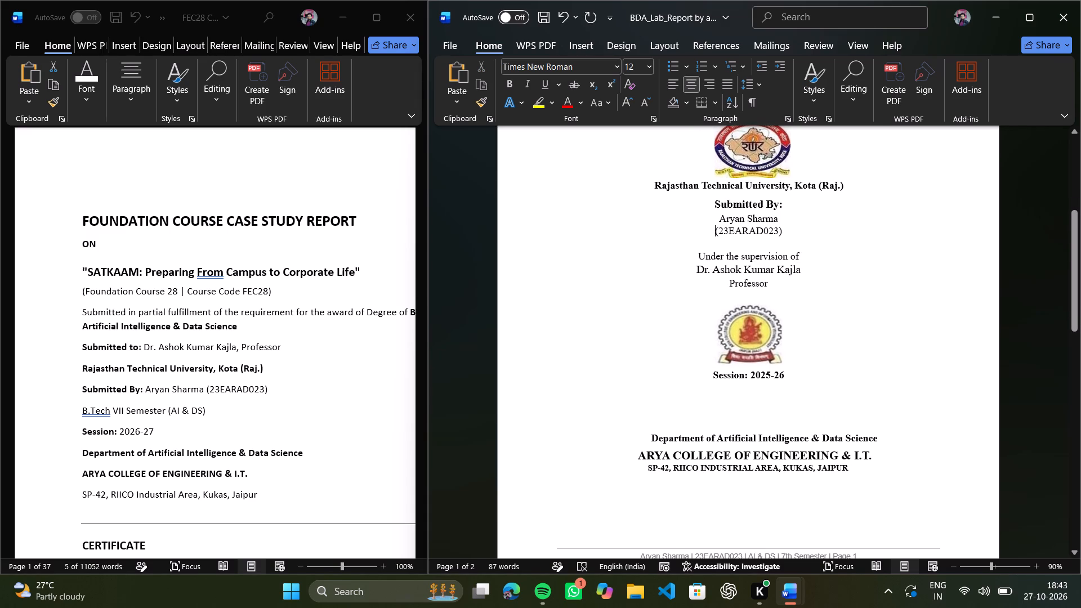
{"action": "left_click", "coordinate": [768, 379]}
{"action": "key", "text": "Right"}
{"action": "key", "text": "BackSpace"}
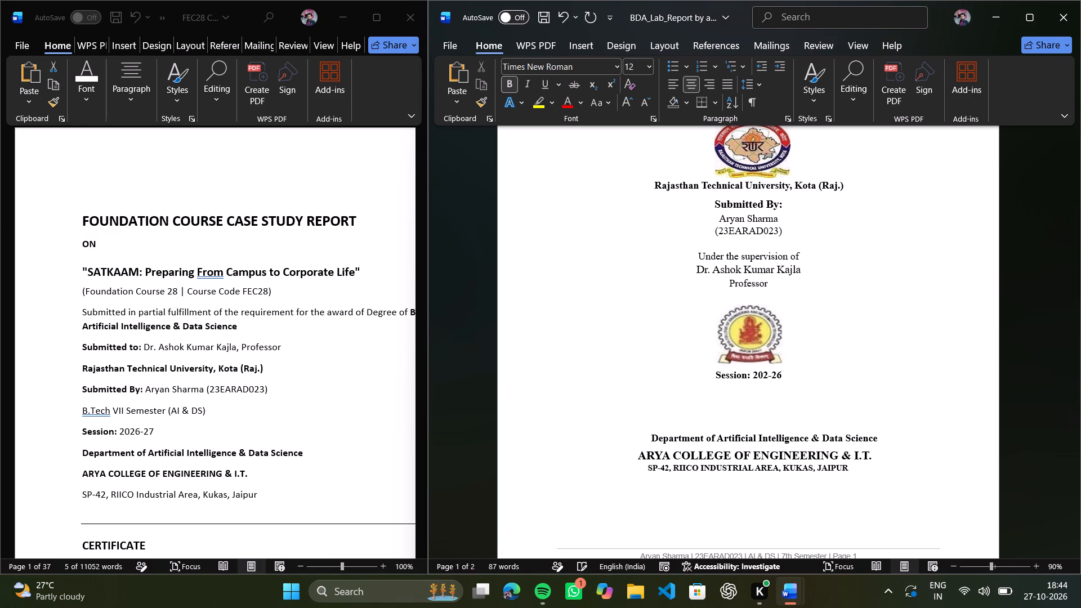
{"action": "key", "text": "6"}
{"action": "key", "text": "Right"}
{"action": "key", "text": "Right"}
{"action": "key", "text": "Right"}
{"action": "key", "text": "BackSpace"}
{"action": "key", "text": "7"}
Review the layout of the refilled cover page and the page that follows it.
{"action": "scroll", "coordinate": [768, 379], "scroll_direction": "up", "scroll_amount": 1}
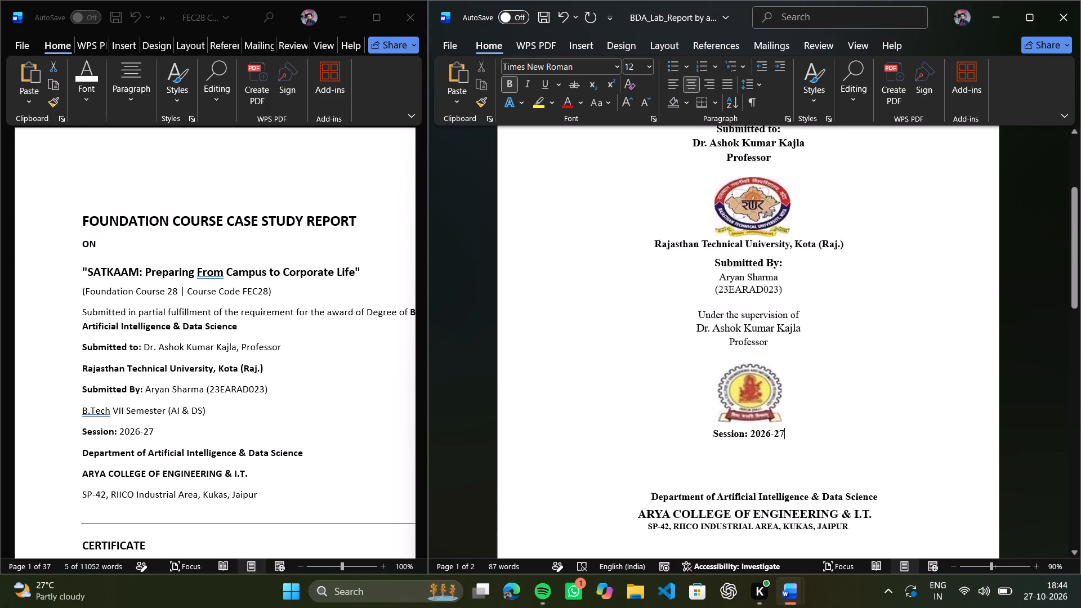
{"action": "scroll", "coordinate": [768, 379], "scroll_direction": "up", "scroll_amount": 1}
{"action": "scroll", "coordinate": [768, 379], "scroll_direction": "down", "scroll_amount": 3}
{"action": "scroll", "coordinate": [768, 379], "scroll_direction": "up", "scroll_amount": 1}
{"action": "scroll", "coordinate": [768, 379], "scroll_direction": "down", "scroll_amount": 1}
{"action": "scroll", "coordinate": [768, 379], "scroll_direction": "up", "scroll_amount": 1}
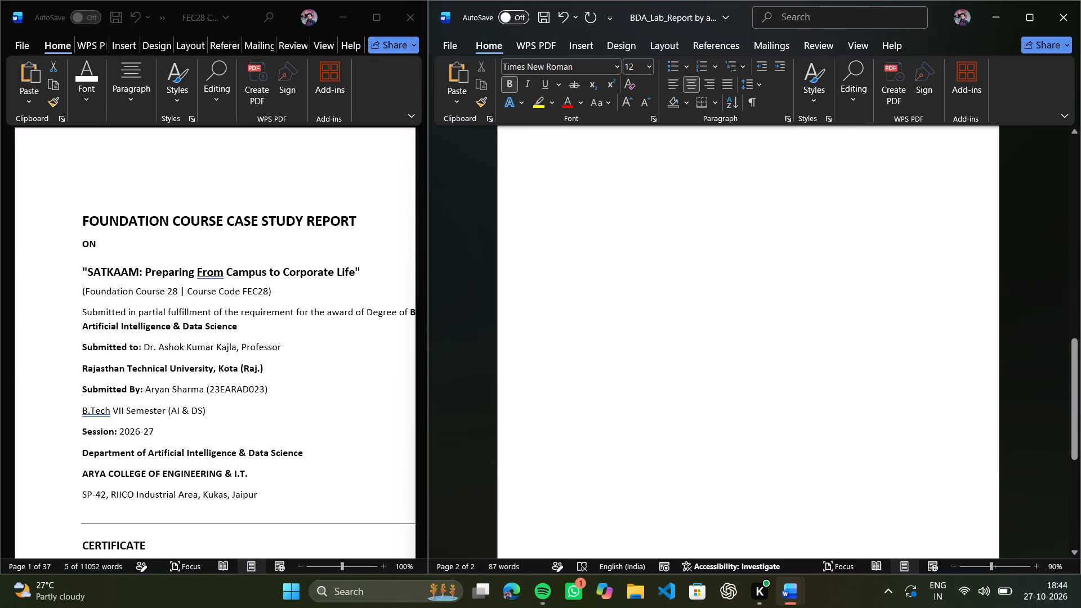
{"action": "scroll", "coordinate": [768, 379], "scroll_direction": "up", "scroll_amount": 3}
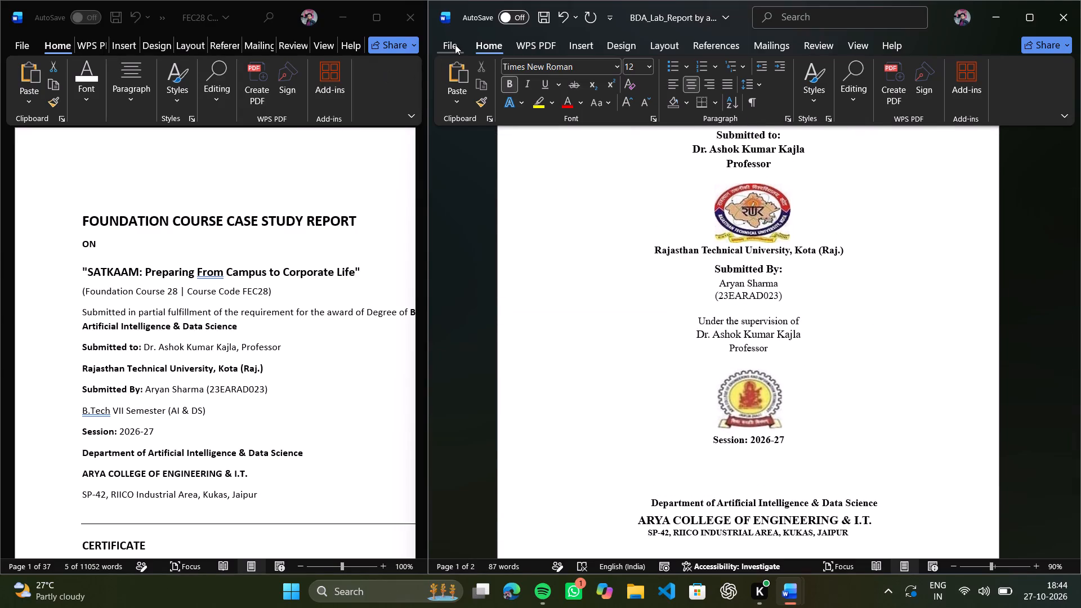
Save the cover page document as a PDF in the Downloads folder, keeping the file name "BDA_Lab_Report by aryan".
{"action": "left_click", "coordinate": [455, 44]}
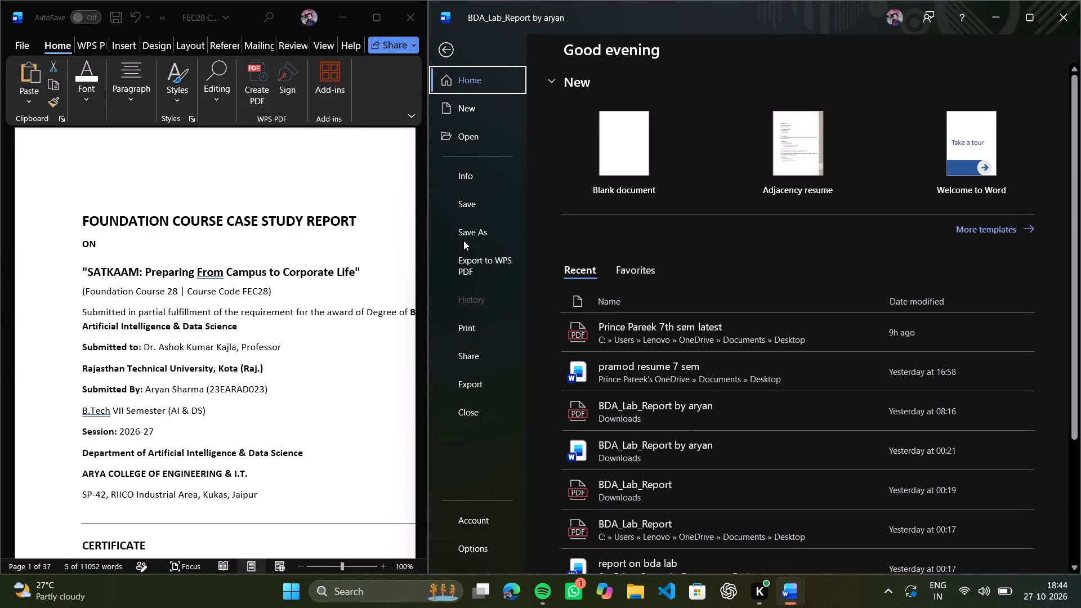
{"action": "left_click", "coordinate": [463, 240]}
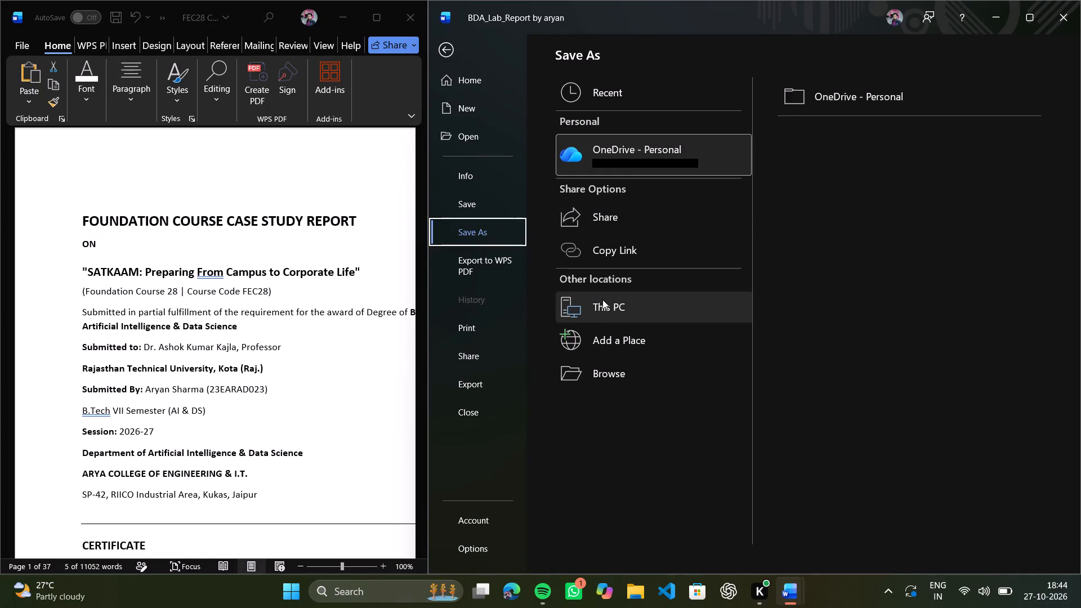
{"action": "left_click", "coordinate": [603, 307]}
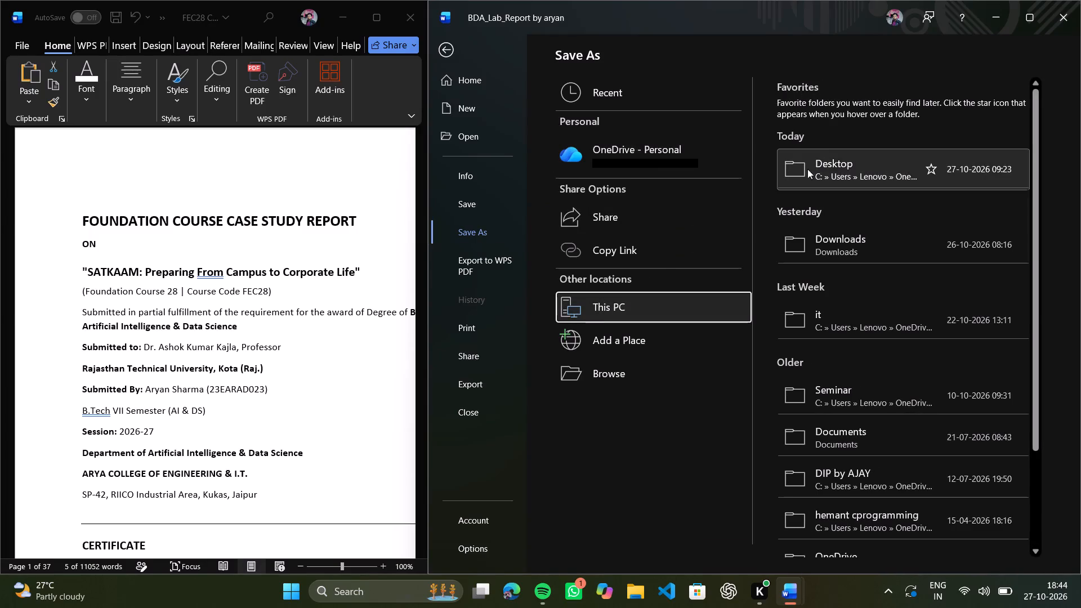
{"action": "left_click", "coordinate": [847, 249]}
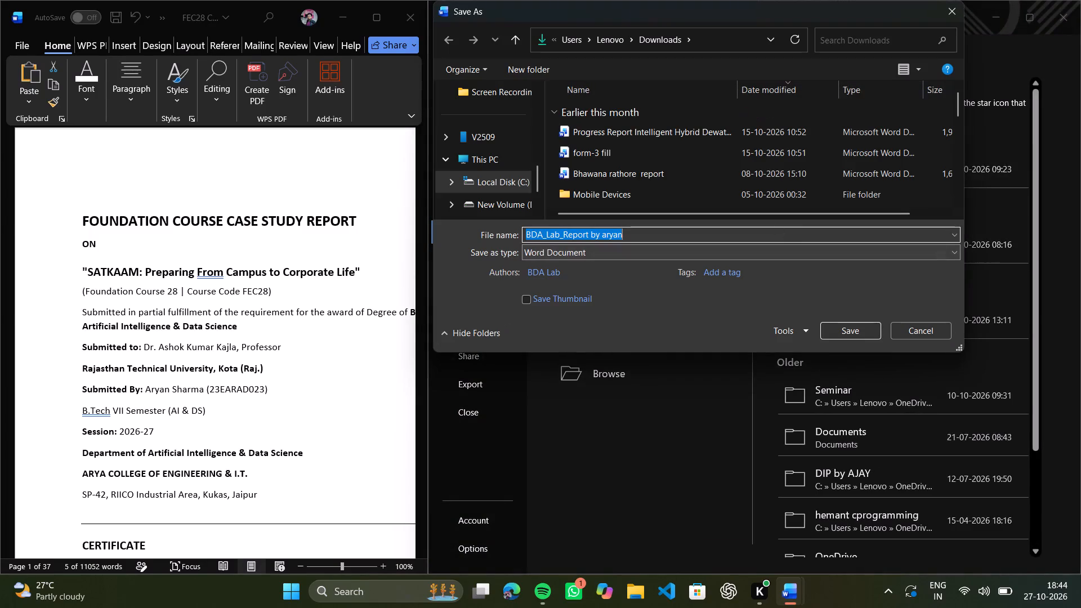
{"action": "left_click", "coordinate": [658, 257]}
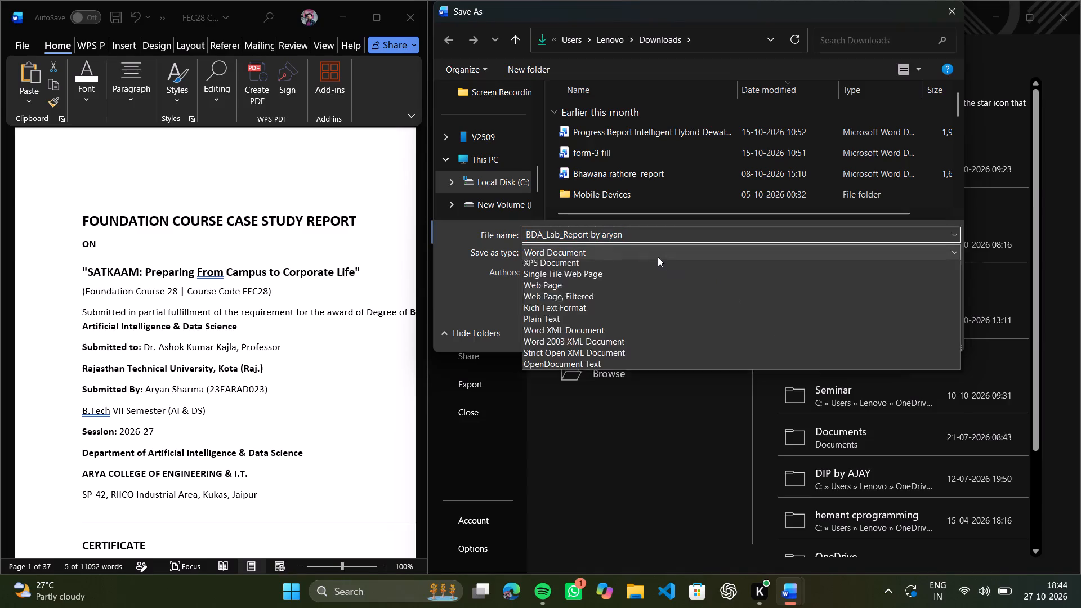
{"action": "left_click", "coordinate": [611, 328]}
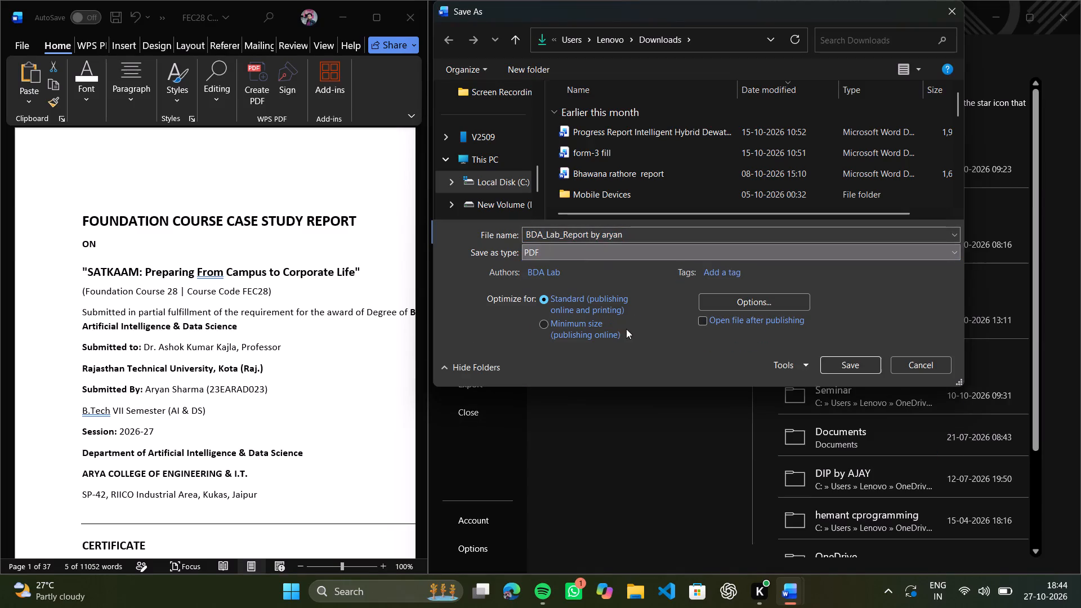
{"action": "left_click", "coordinate": [850, 367]}
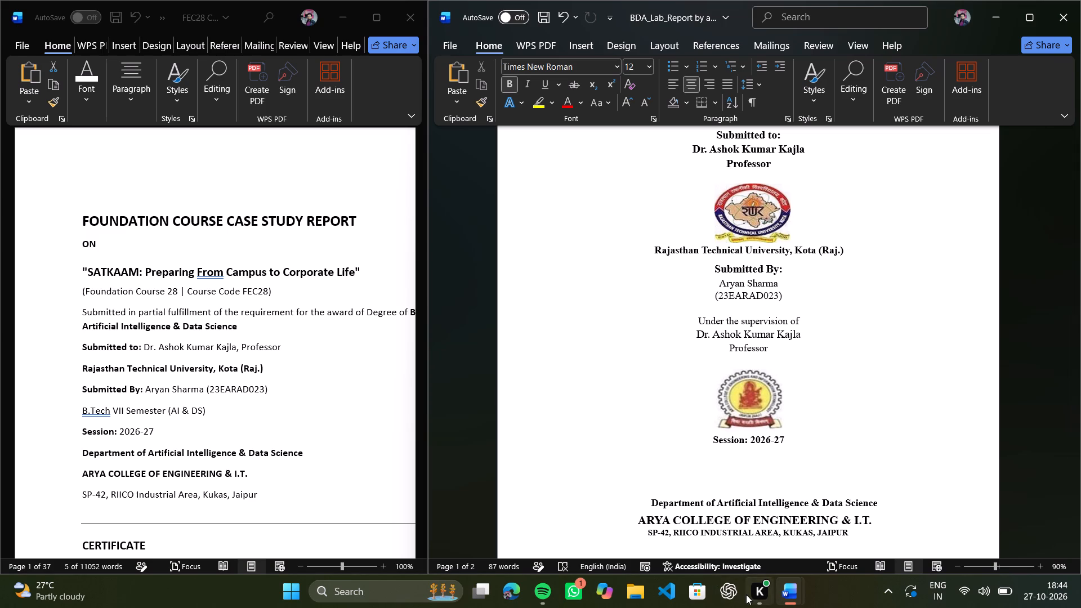
Switch to File Explorer and bring the exported "BDA_Lab_Report by aryan" PDF from Downloads over to WhatsApp.
{"action": "left_click", "coordinate": [635, 607]}
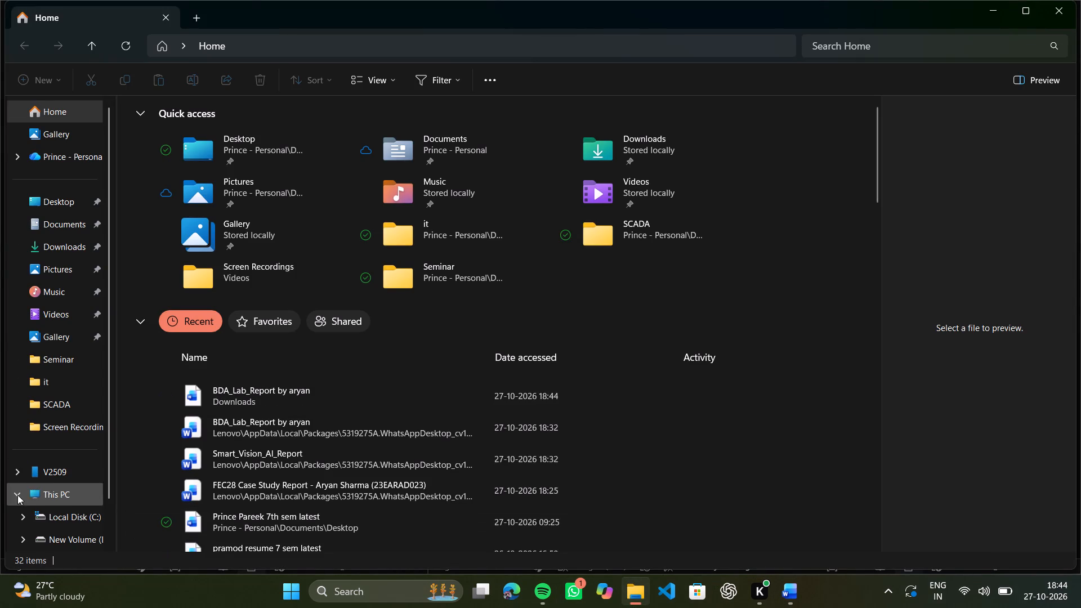
{"action": "left_click", "coordinate": [56, 252]}
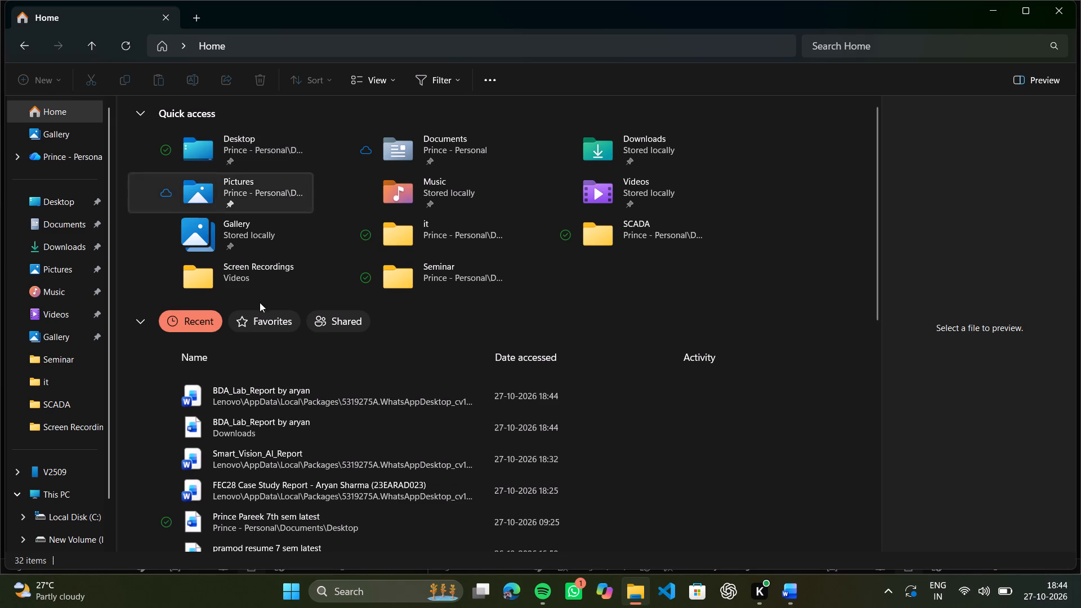
{"action": "left_click", "coordinate": [28, 245]}
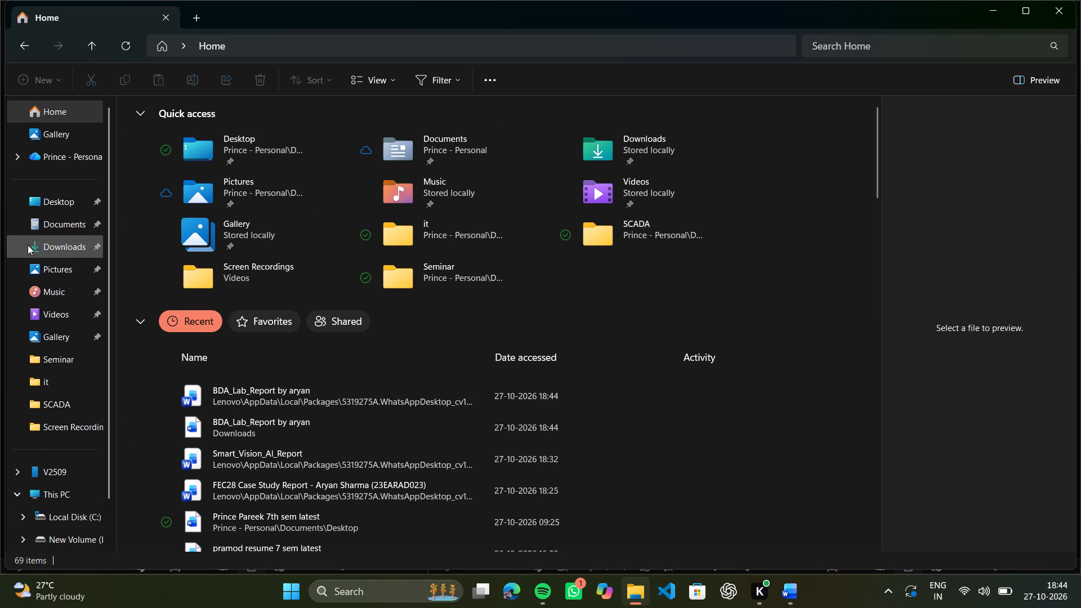
{"action": "left_click", "coordinate": [75, 246]}
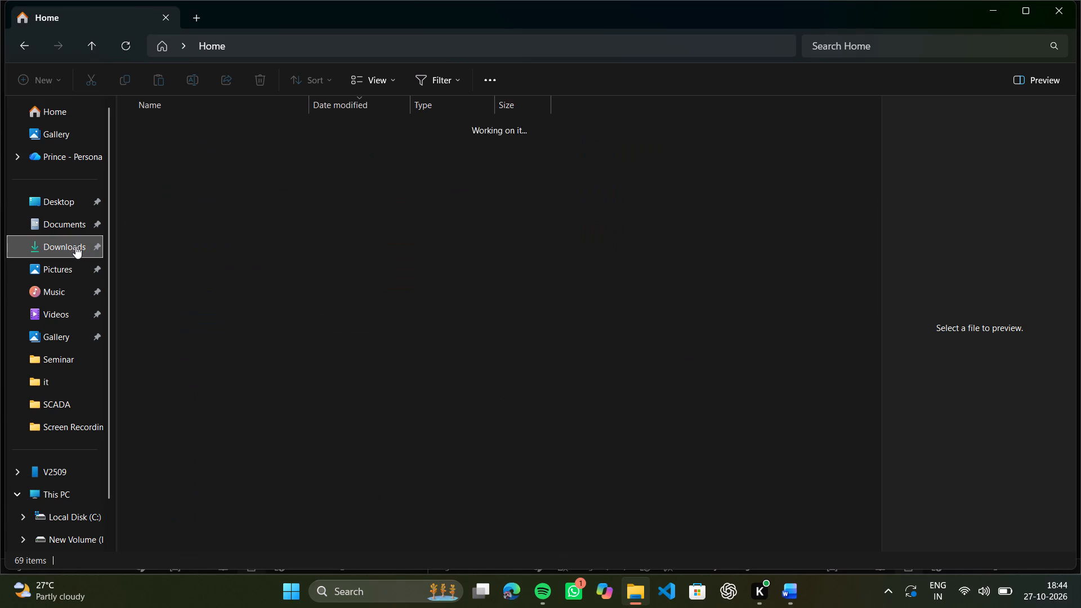
{"action": "left_click_drag", "start_coordinate": [194, 145], "coordinate": [513, 491]}
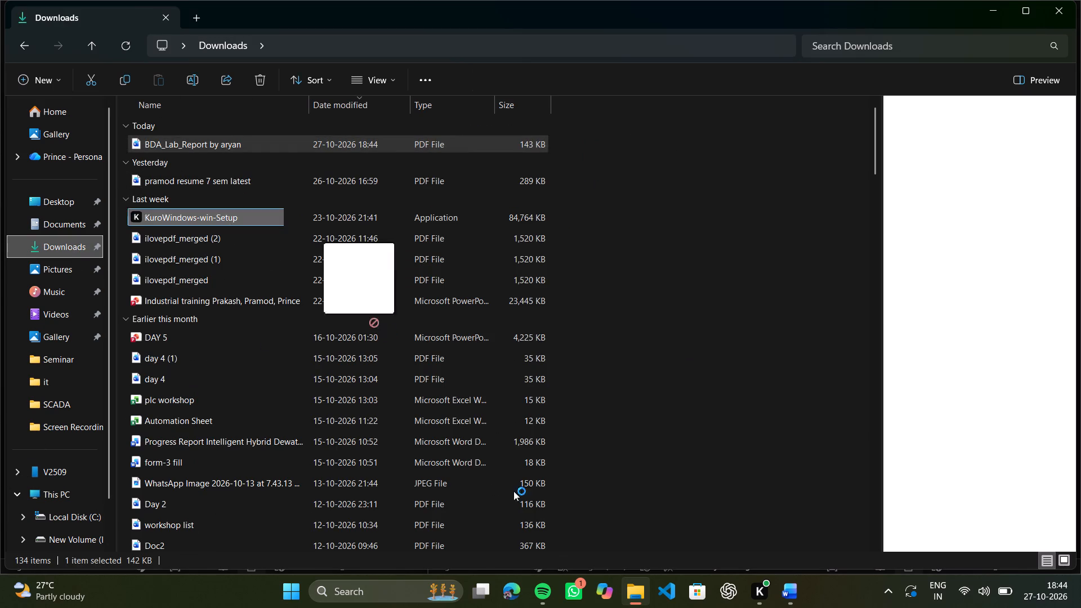
{"action": "left_click_drag", "start_coordinate": [513, 491], "coordinate": [573, 593]}
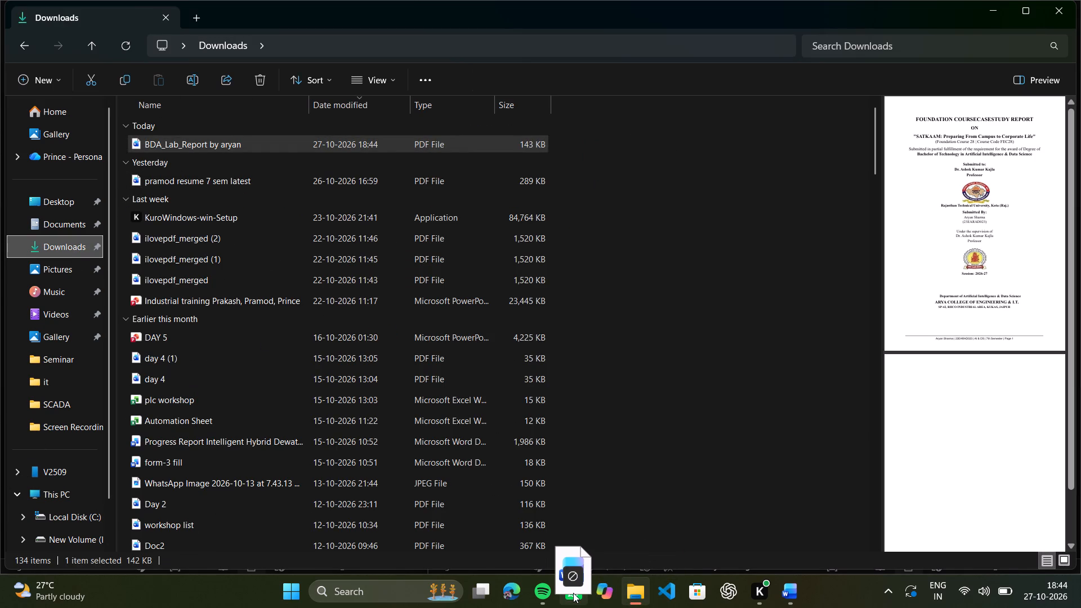
{"action": "left_click_drag", "start_coordinate": [573, 593], "coordinate": [573, 594]}
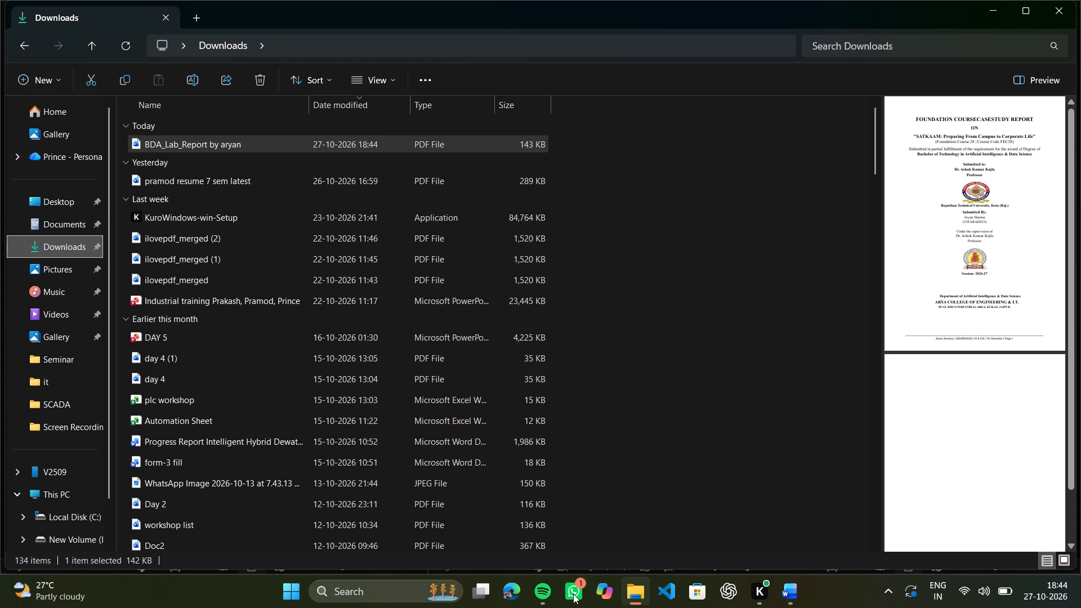
{"action": "left_click", "coordinate": [573, 594]}
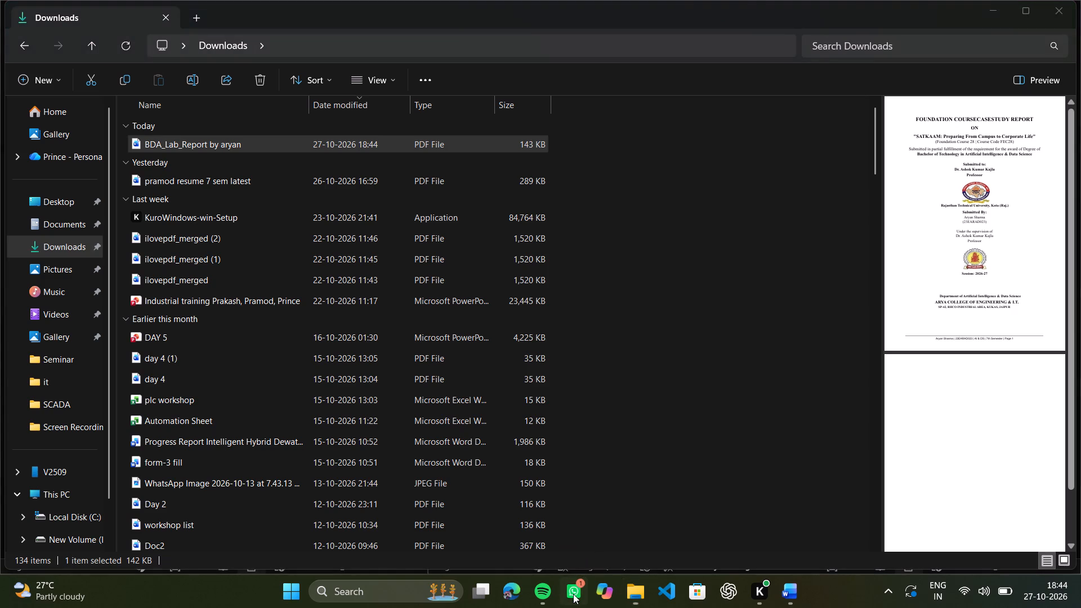
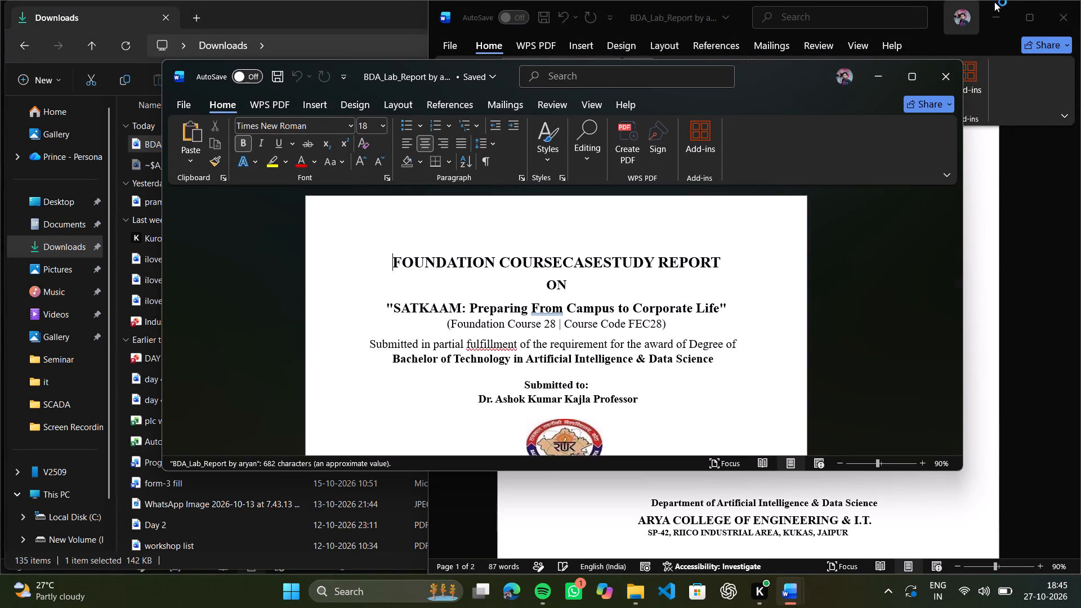
Close the copy of "BDA_Lab_Report by aryan" opened from WhatsApp's 2026-43 folder without saving its changes.
{"action": "left_click", "coordinate": [1058, 22]}
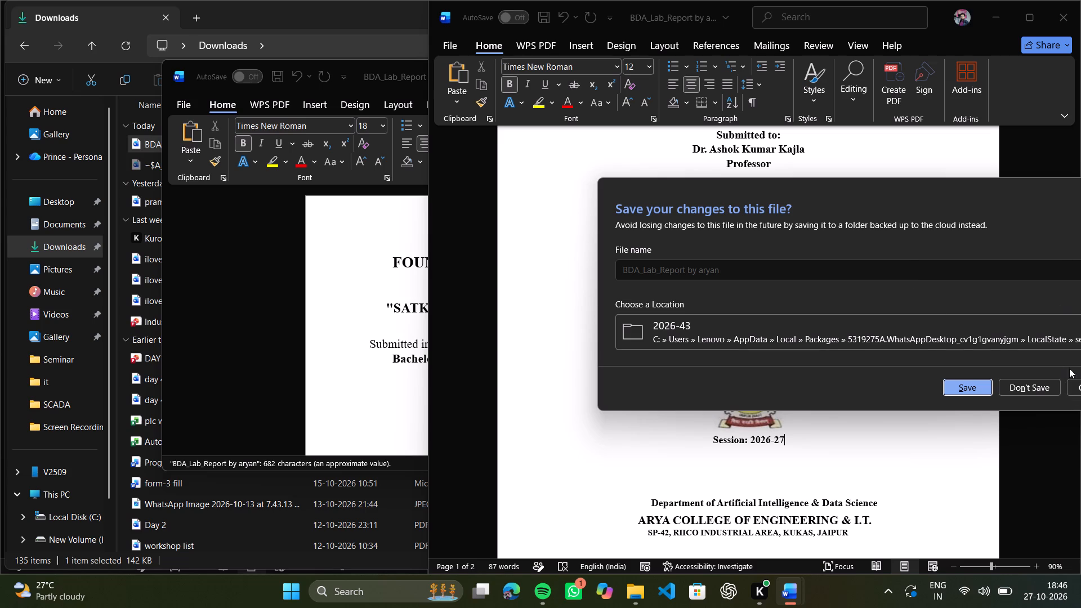
{"action": "left_click", "coordinate": [1073, 385]}
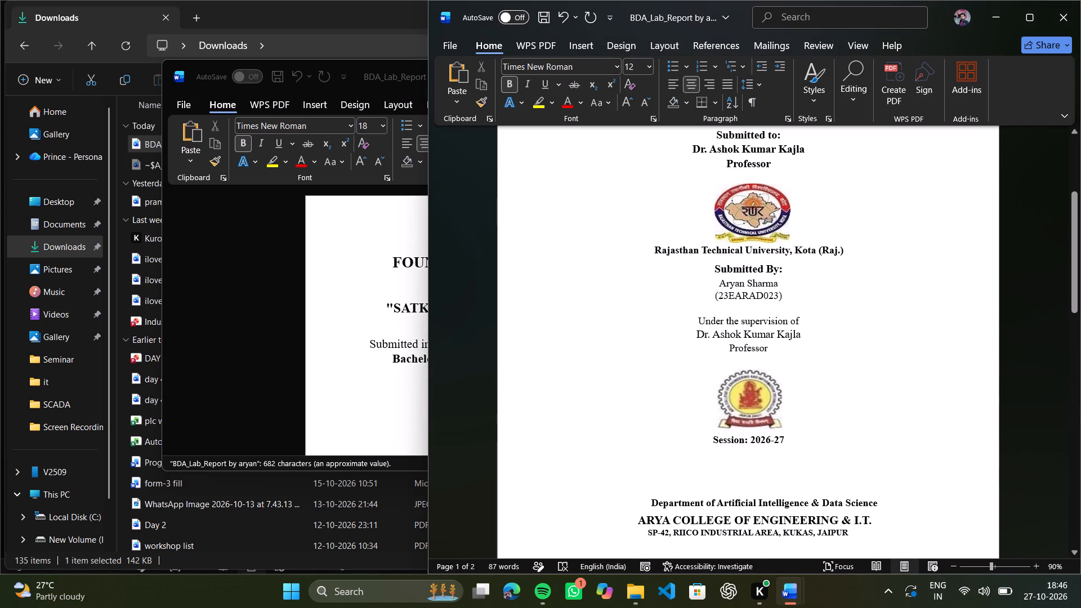
{"action": "scroll", "coordinate": [902, 351], "scroll_direction": "down", "scroll_amount": 1}
{"action": "scroll", "coordinate": [902, 351], "scroll_direction": "up", "scroll_amount": 5}
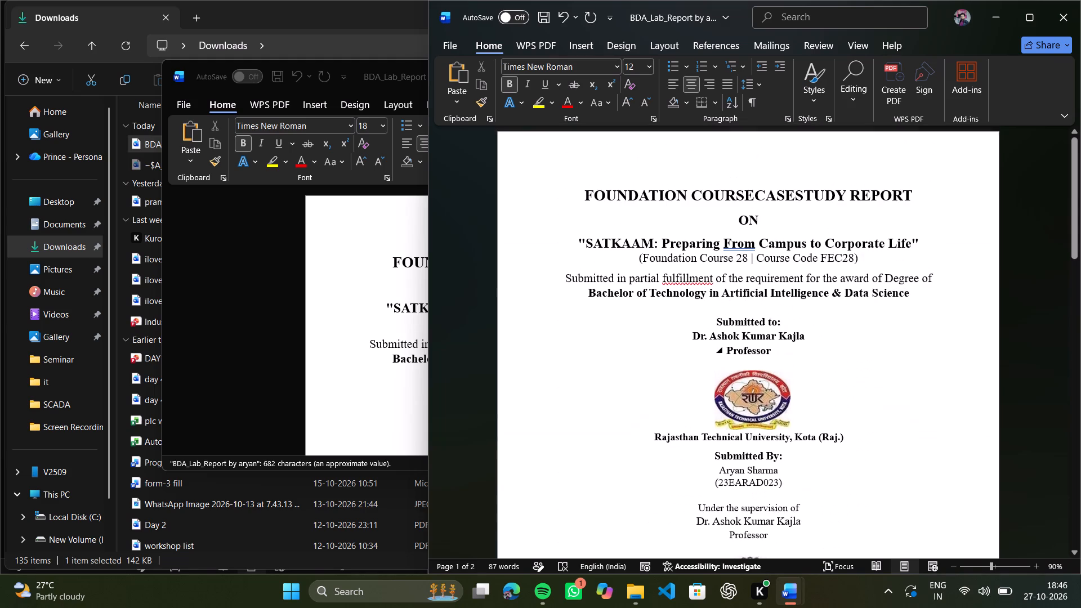
{"action": "left_click", "coordinate": [725, 28]}
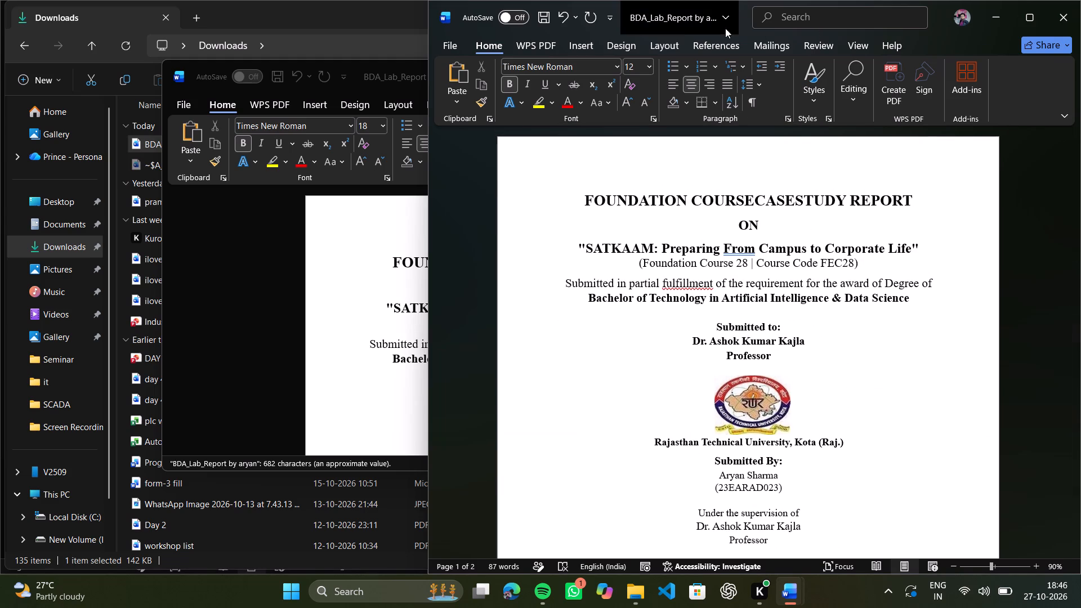
{"action": "double_click", "coordinate": [1059, 20]}
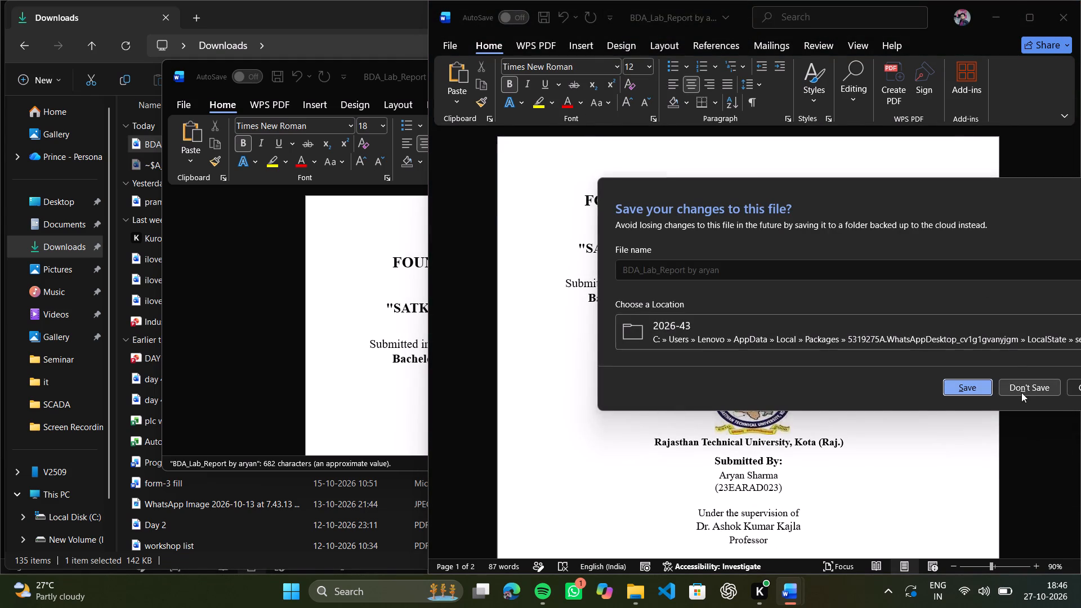
{"action": "left_click", "coordinate": [1021, 392]}
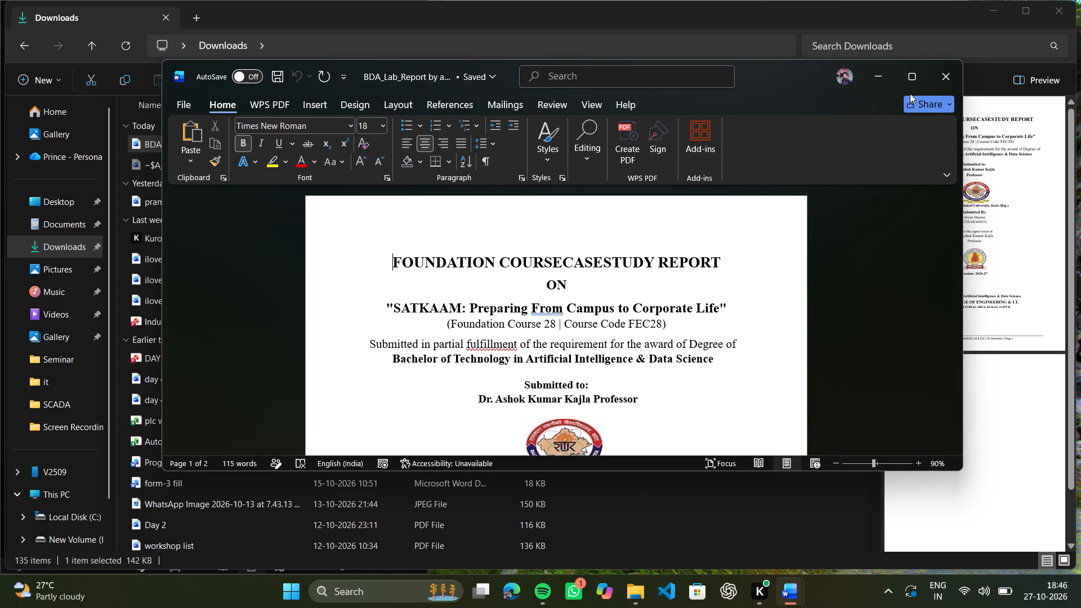
Close the Downloads window and arrange the "BDA_Lab_Report by aryan" and FEC28 Case Study Report documents side by side.
{"action": "left_click", "coordinate": [1062, 1]}
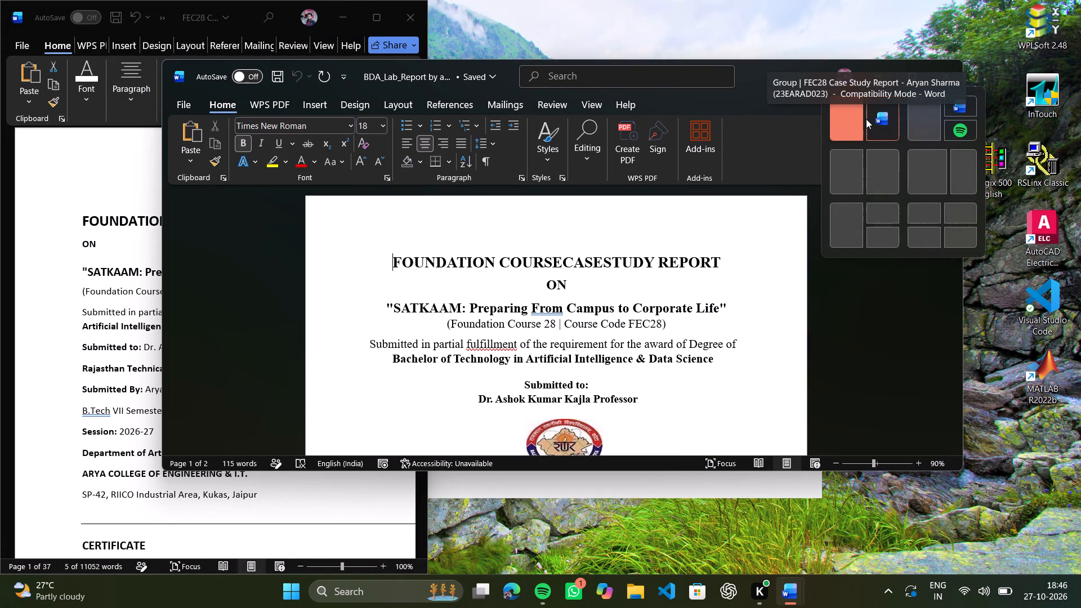
{"action": "left_click", "coordinate": [861, 120]}
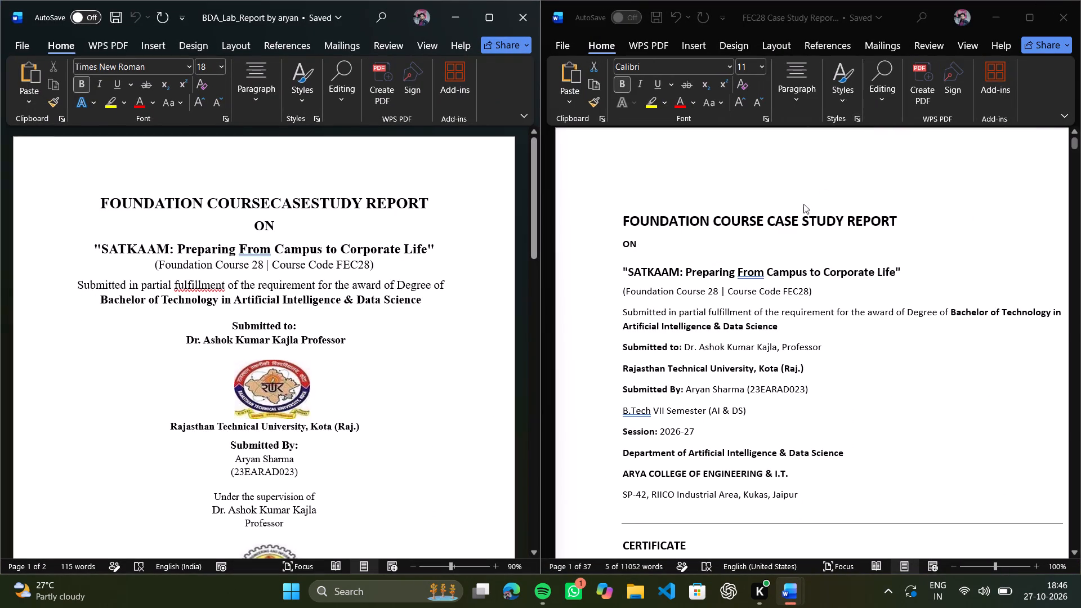
Insert a blank line after "(Foundation Course 28 | Course Code FEC28)" on the BDA report's cover page.
{"action": "scroll", "coordinate": [785, 230], "scroll_direction": "down", "scroll_amount": 1}
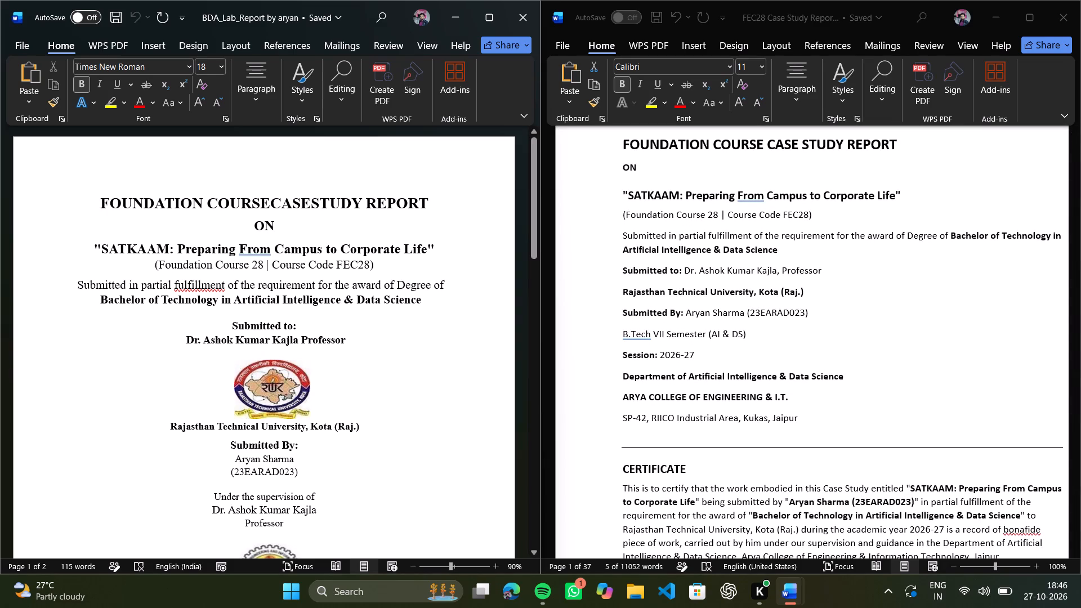
{"action": "left_click", "coordinate": [377, 265]}
{"action": "key", "text": "Return"}
Under "Submitted to:", move the word "Professor" onto its own line below the supervisor's name.
{"action": "scroll", "coordinate": [377, 265], "scroll_direction": "down", "scroll_amount": 1}
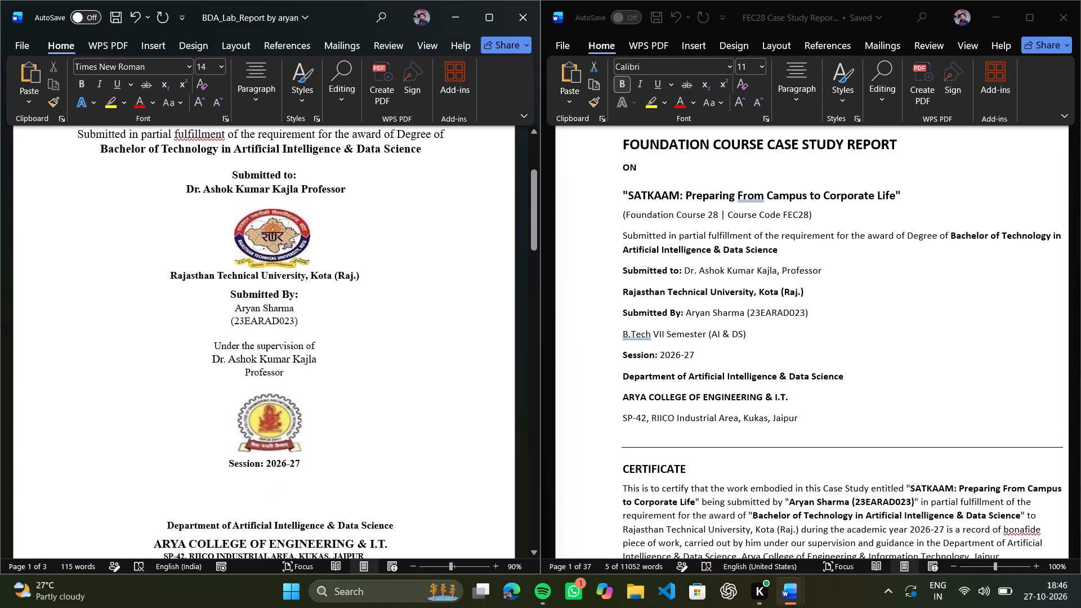
{"action": "scroll", "coordinate": [298, 194], "scroll_direction": "up", "scroll_amount": 2}
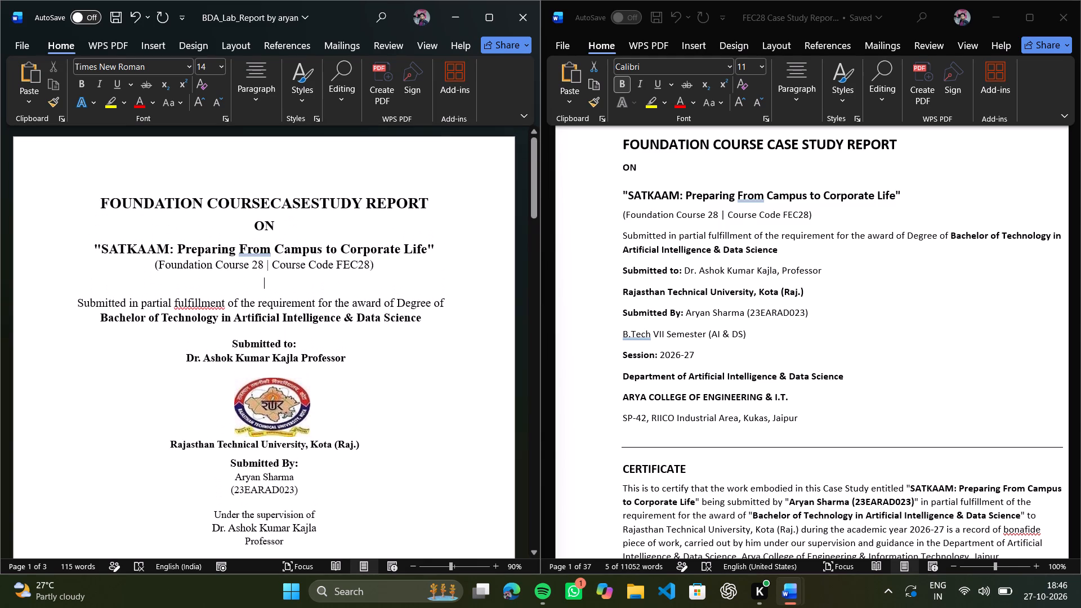
{"action": "left_click", "coordinate": [295, 359]}
{"action": "key", "text": "Right"}
{"action": "key", "text": "Return"}
Enlarge the college logo above "Session: 2026-27" slightly, making it mainly taller.
{"action": "scroll", "coordinate": [275, 382], "scroll_direction": "down", "scroll_amount": 1}
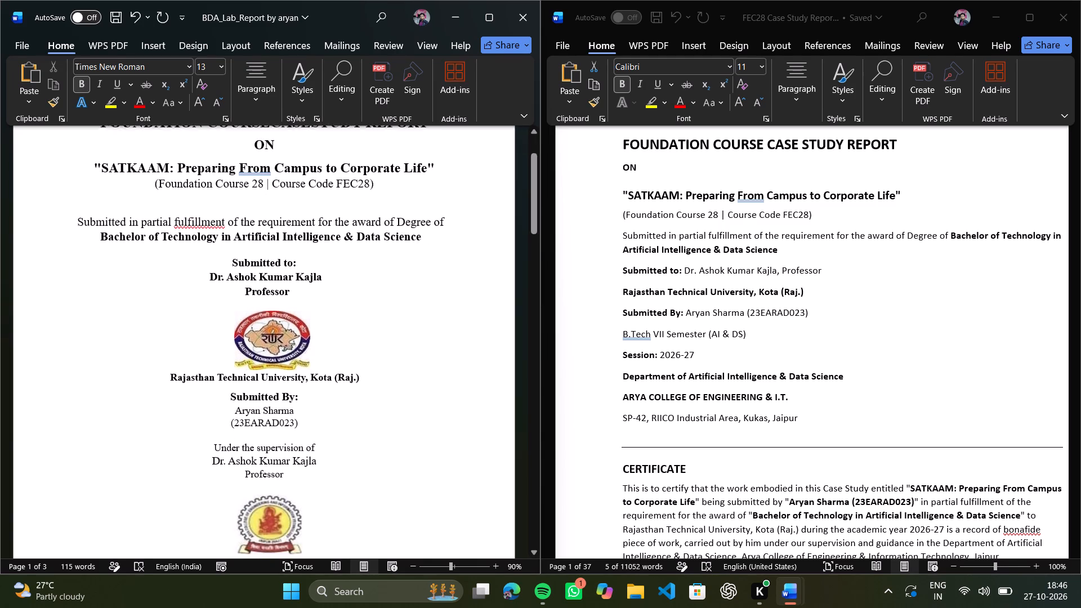
{"action": "scroll", "coordinate": [275, 382], "scroll_direction": "down", "scroll_amount": 2}
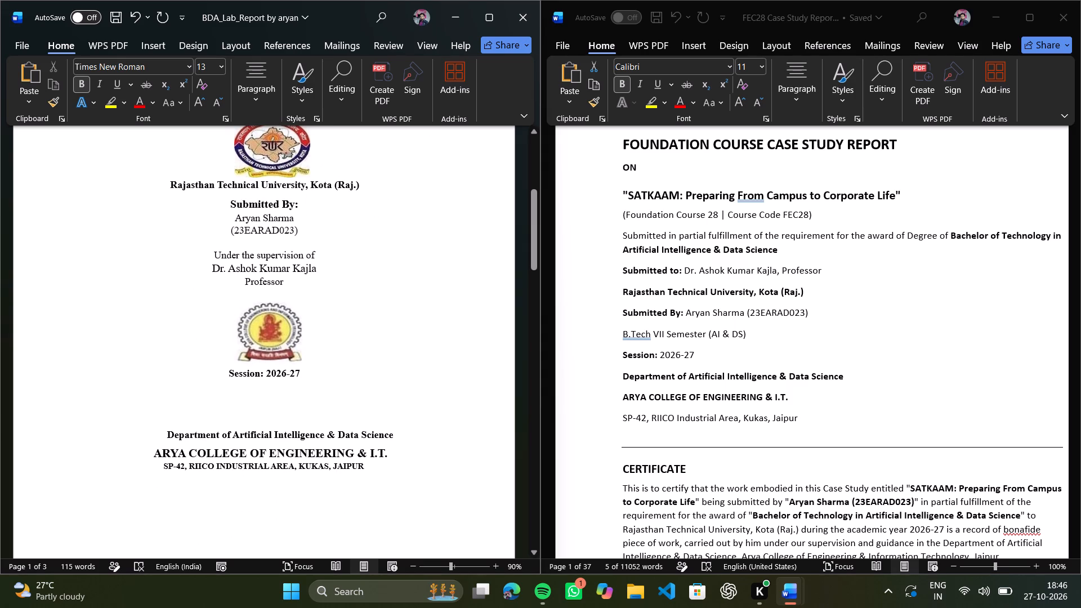
{"action": "left_click", "coordinate": [264, 340]}
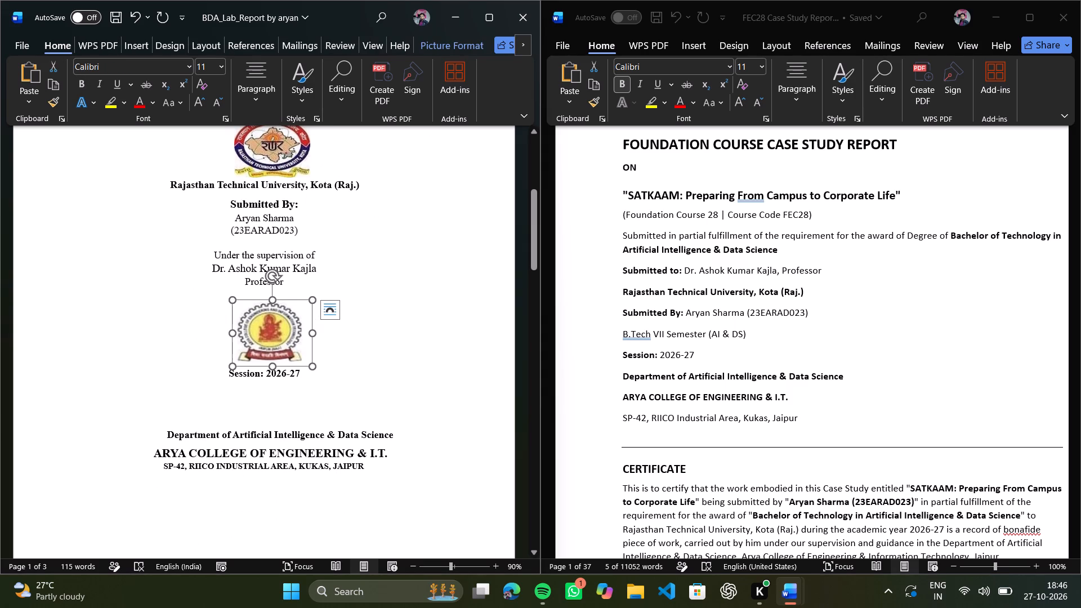
{"action": "left_click_drag", "start_coordinate": [312, 368], "coordinate": [315, 373]}
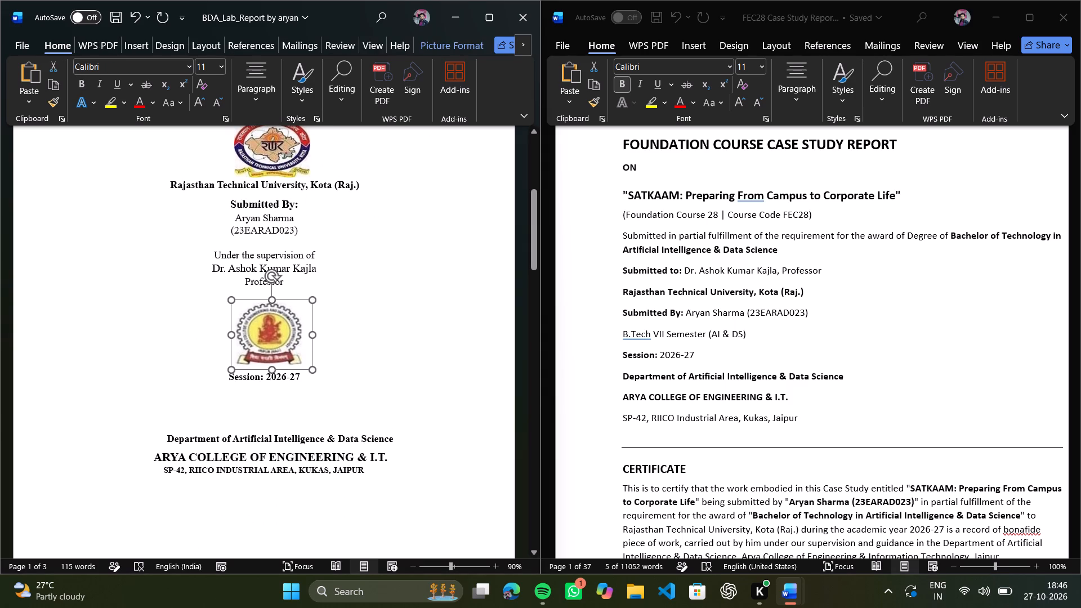
{"action": "left_click_drag", "start_coordinate": [315, 373], "coordinate": [313, 378]}
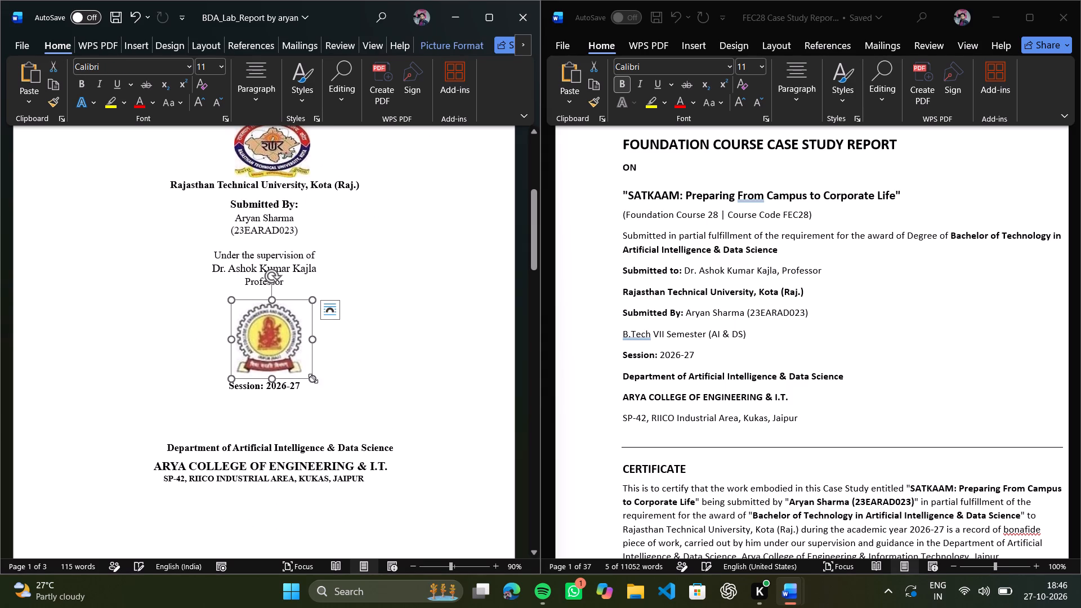
{"action": "left_click", "coordinate": [275, 426]}
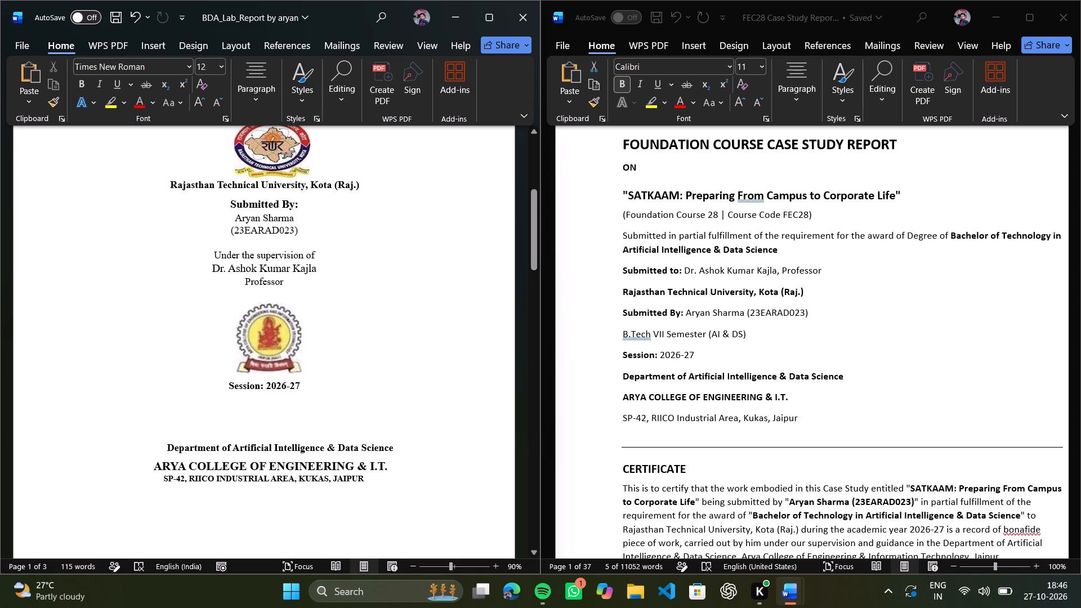
Apply the No Spacing style to the "Department of Artificial Intelligence & Data Science" line and make it centred, 12 pt and bold.
{"action": "left_click_drag", "start_coordinate": [161, 455], "coordinate": [372, 461]}
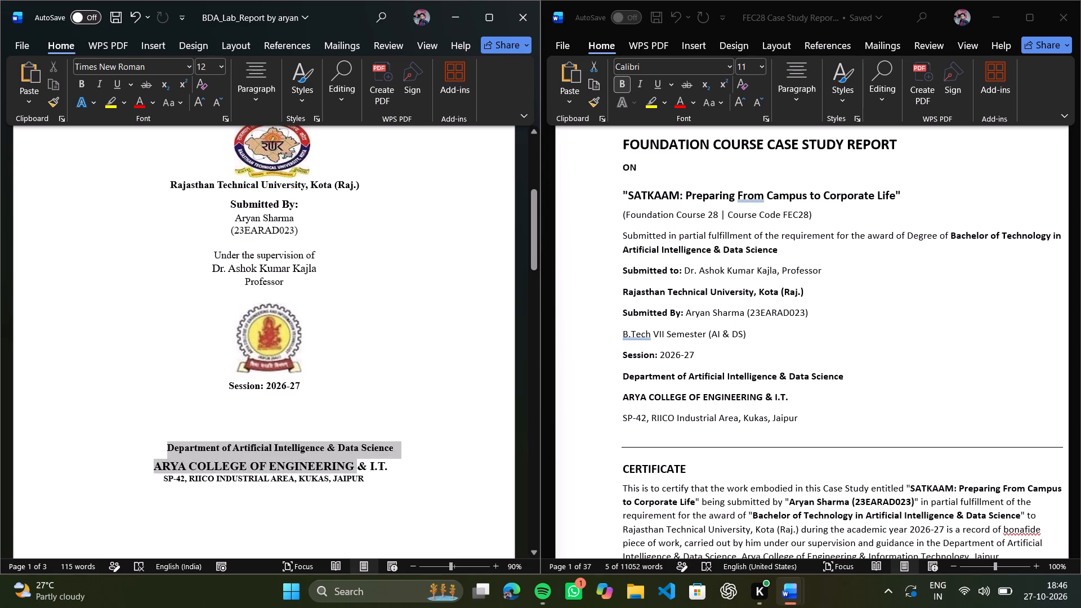
{"action": "left_click_drag", "start_coordinate": [372, 461], "coordinate": [392, 445]}
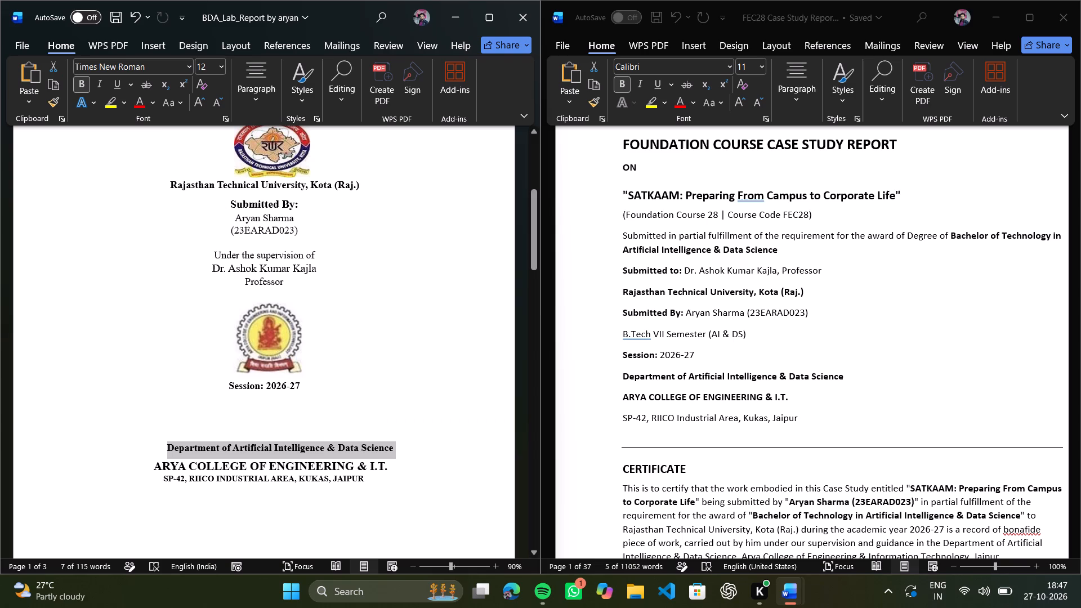
{"action": "left_click", "coordinate": [298, 98]}
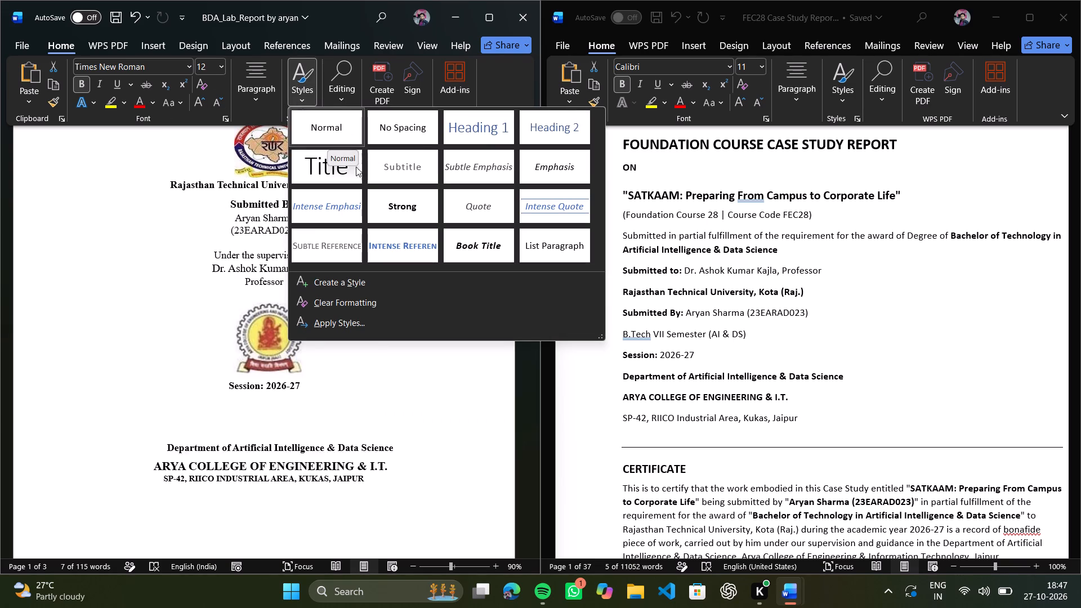
{"action": "left_click", "coordinate": [390, 137]}
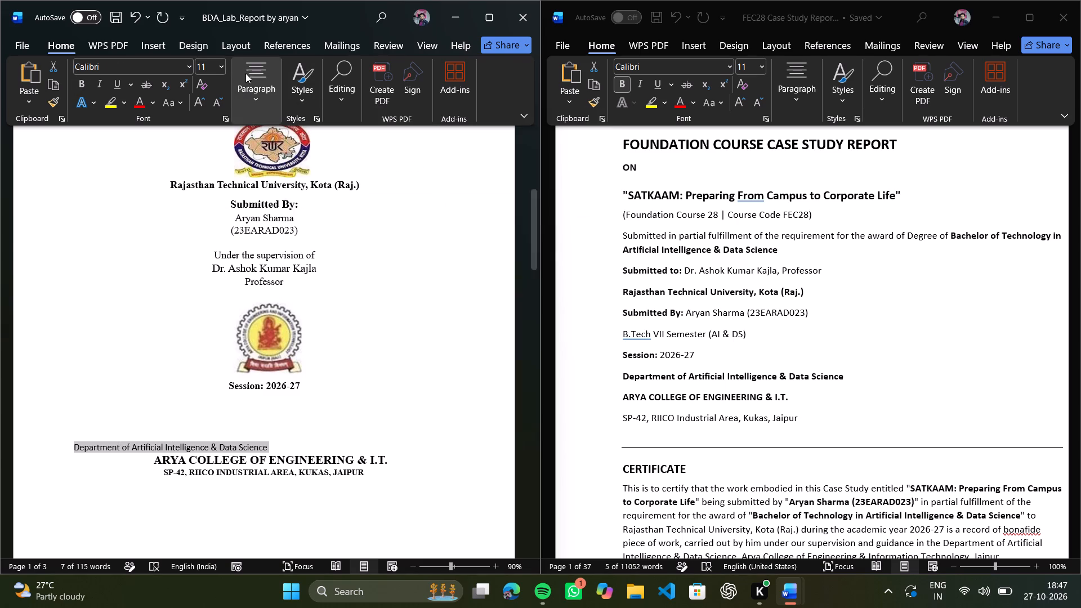
{"action": "left_click", "coordinate": [255, 95]}
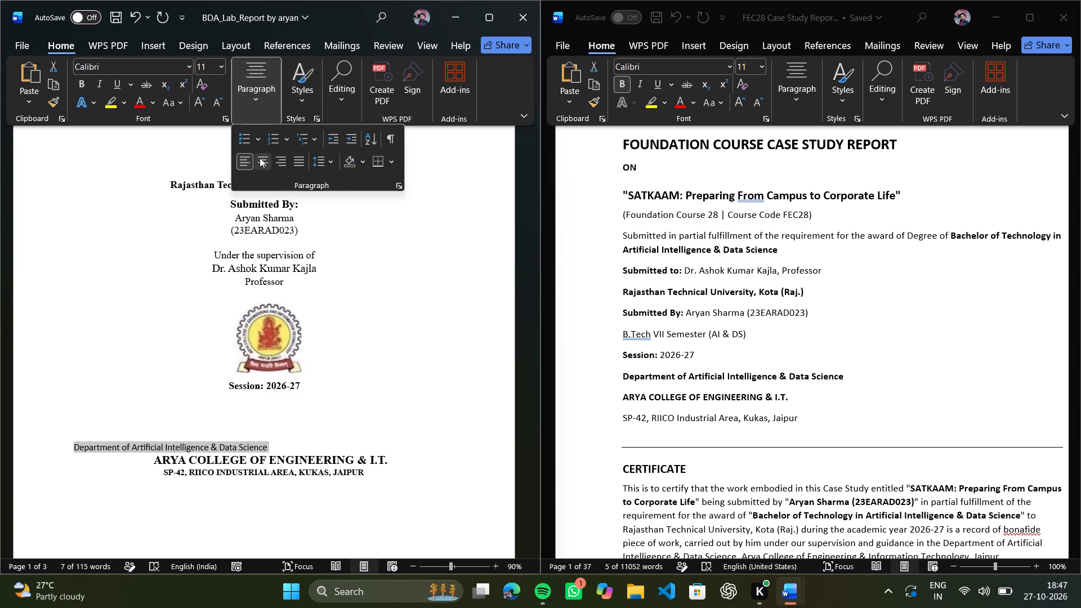
{"action": "left_click", "coordinate": [260, 158]}
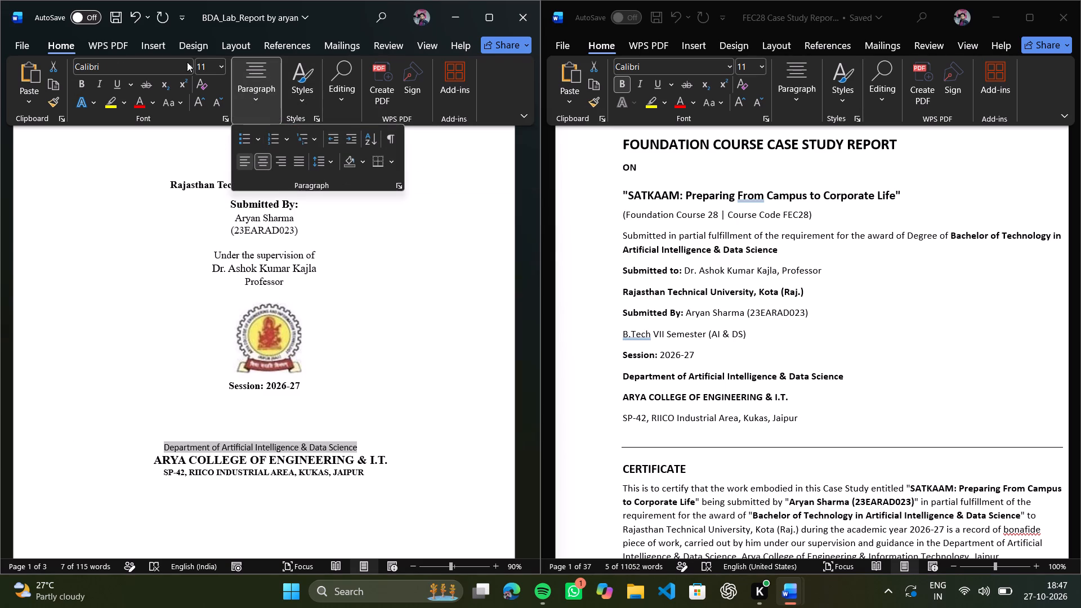
{"action": "left_click", "coordinate": [200, 105]}
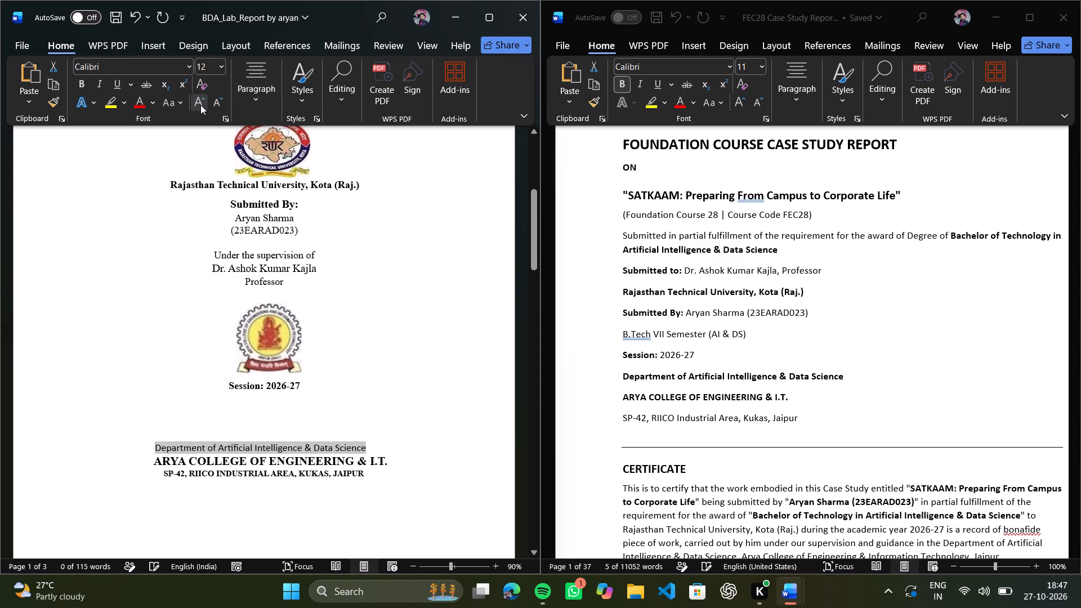
{"action": "left_click", "coordinate": [200, 105]}
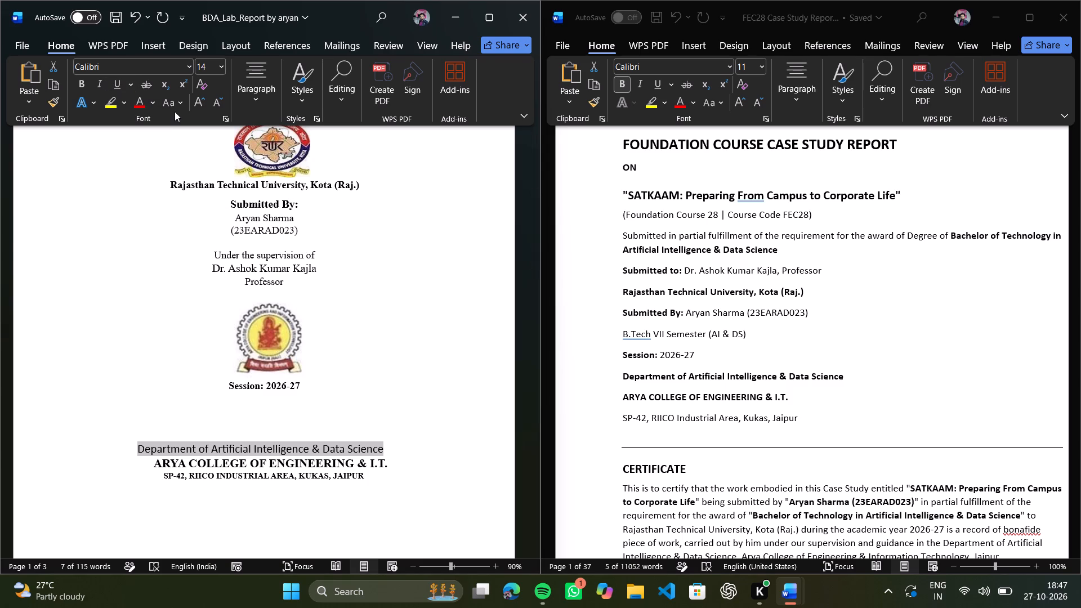
{"action": "left_click", "coordinate": [211, 108]}
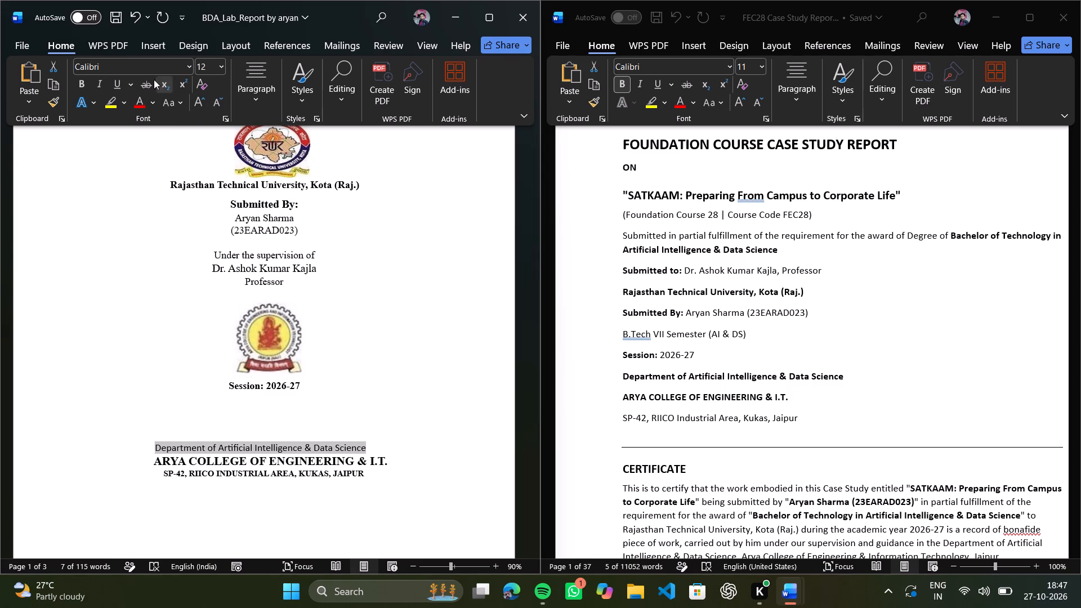
{"action": "left_click", "coordinate": [79, 83]}
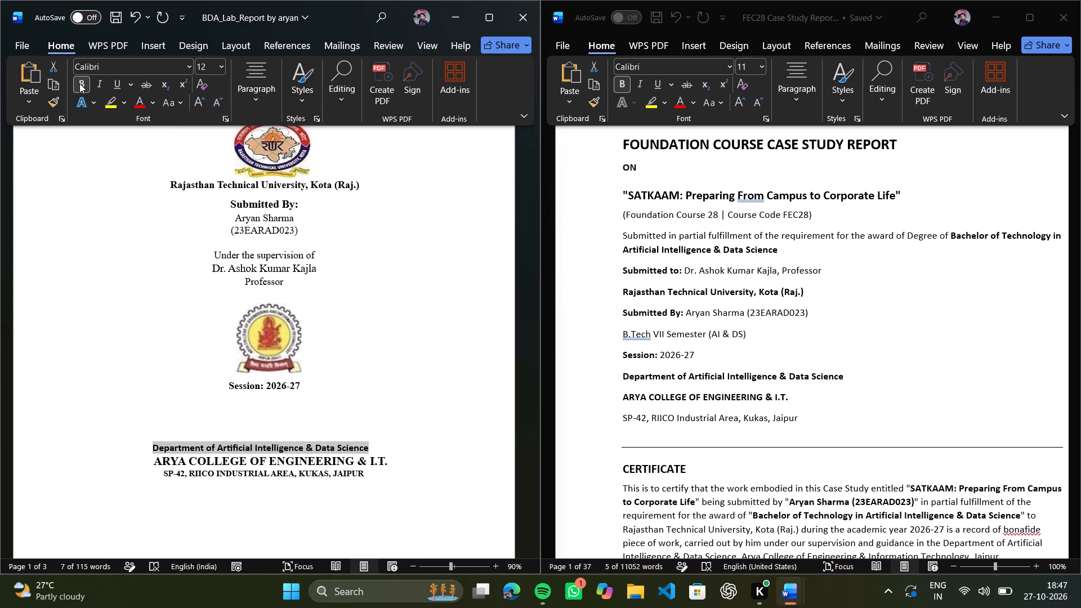
Set the department, "ARYA COLLEGE OF ENGINEERING & I.T." and college address lines to font size 14.
{"action": "left_click", "coordinate": [141, 459]}
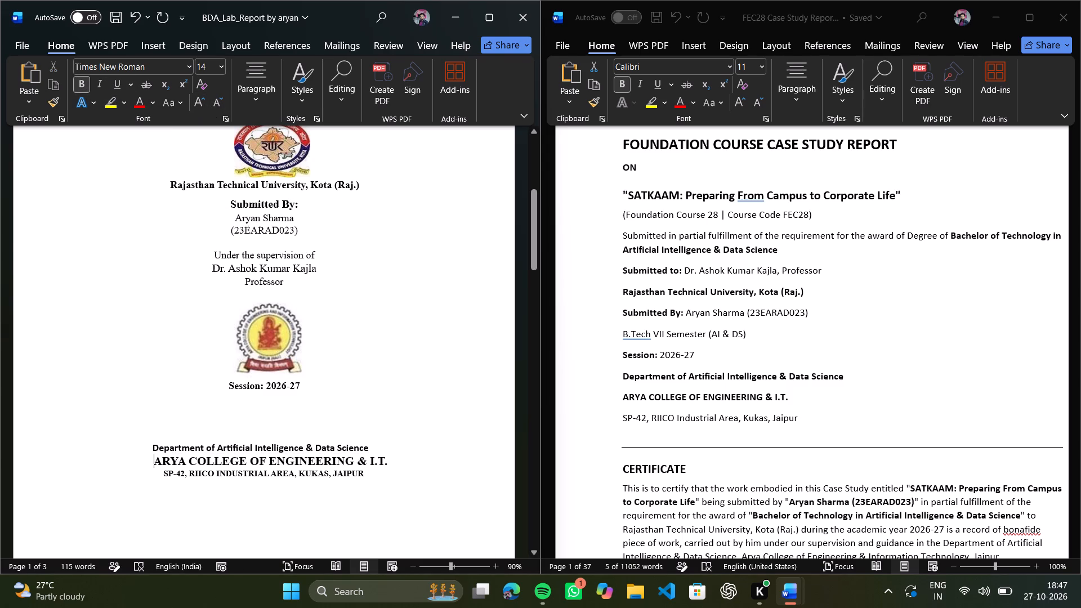
{"action": "left_click_drag", "start_coordinate": [149, 445], "coordinate": [351, 481]}
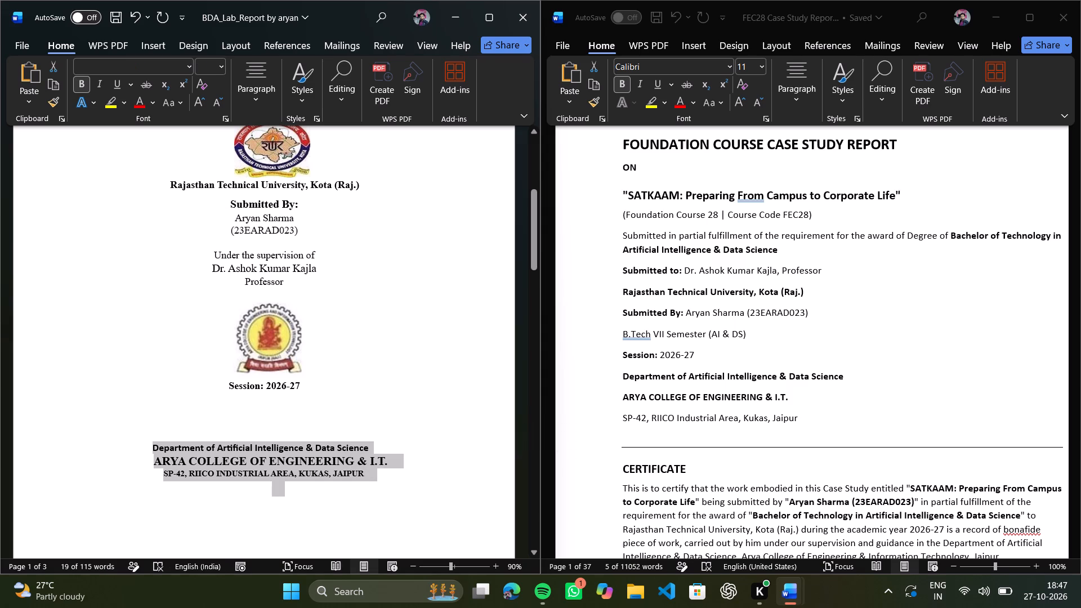
{"action": "left_click", "coordinate": [204, 109]}
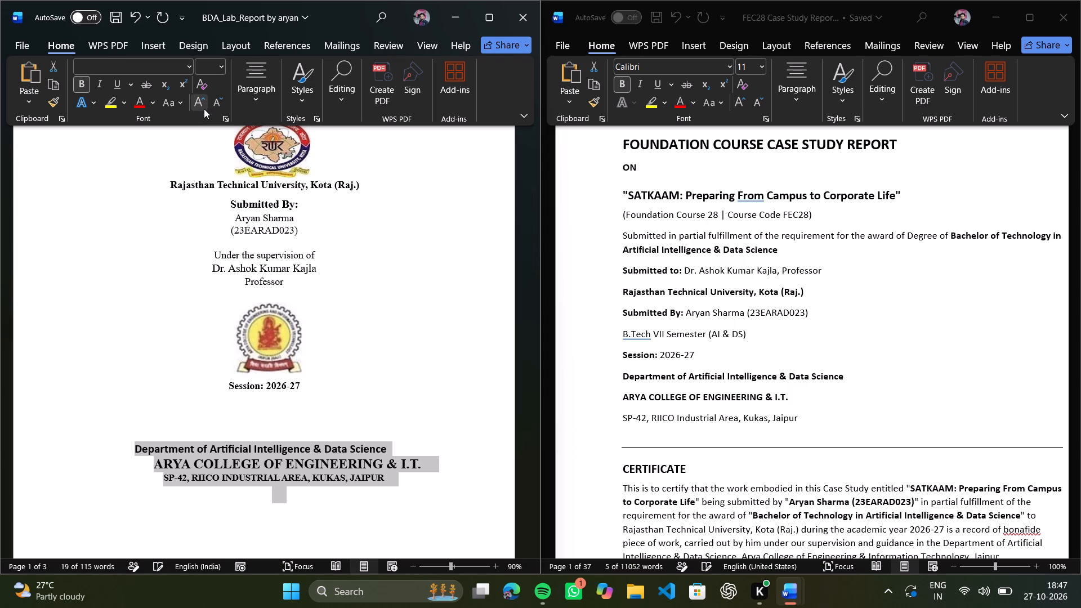
{"action": "left_click", "coordinate": [222, 66]}
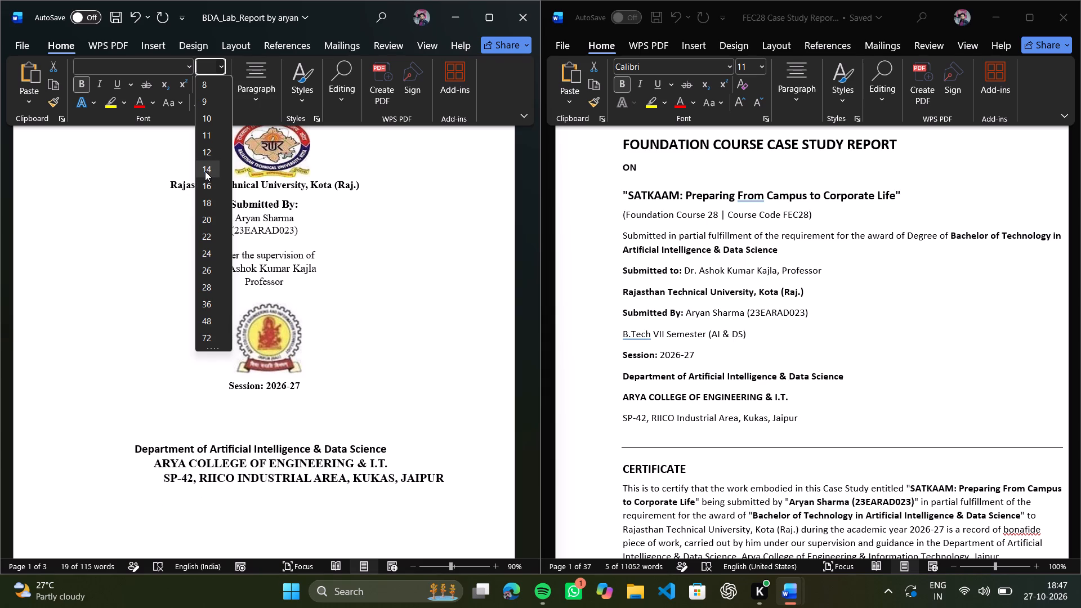
{"action": "left_click", "coordinate": [205, 171]}
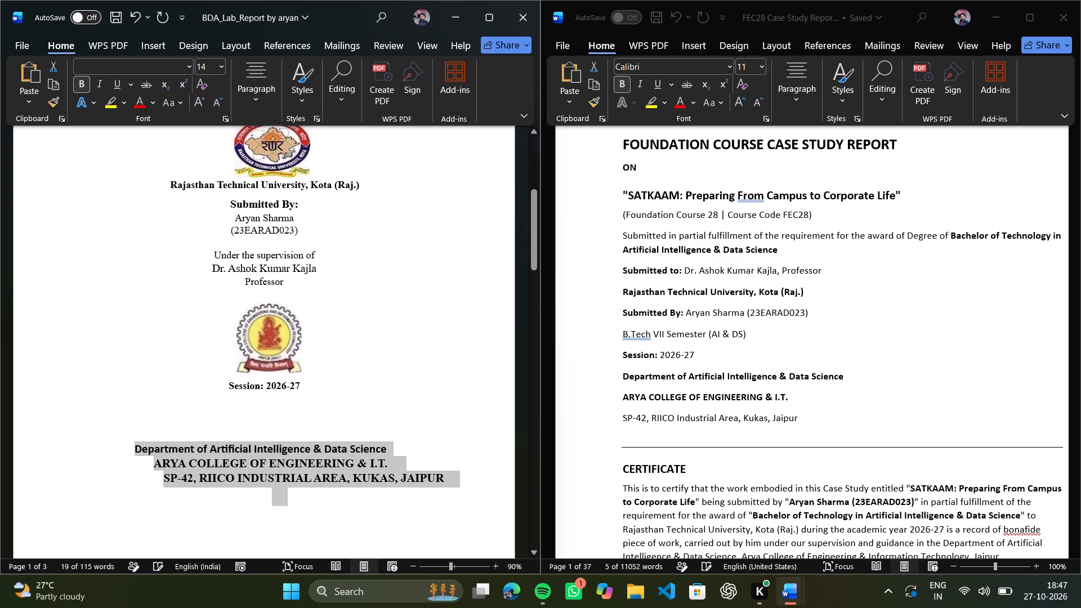
Centre the selected department, college name and college address lines at the foot of the cover page.
{"action": "left_click", "coordinate": [243, 92]}
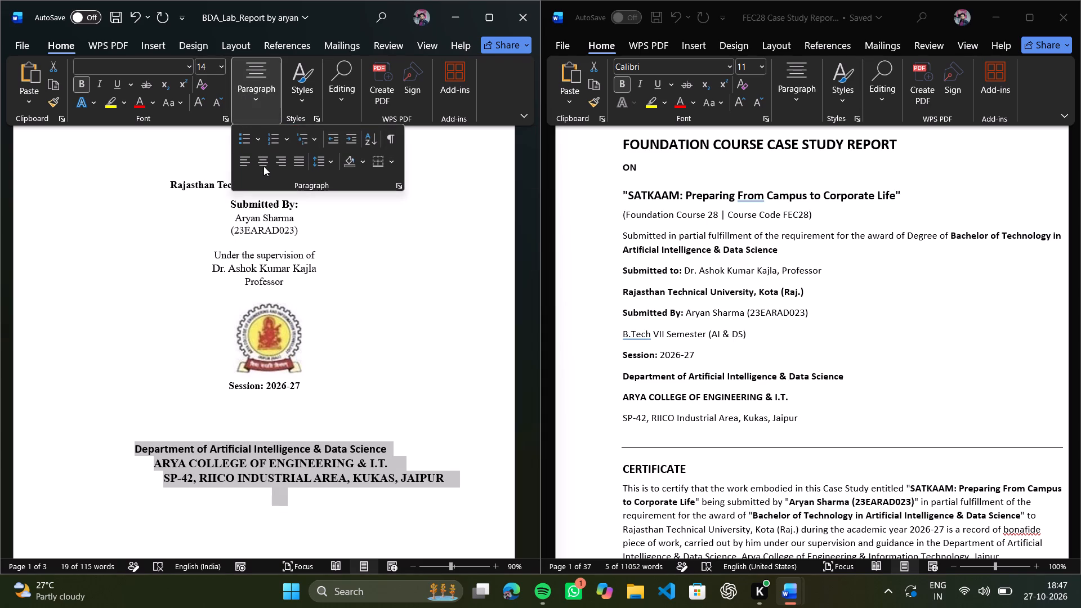
{"action": "left_click", "coordinate": [263, 166]}
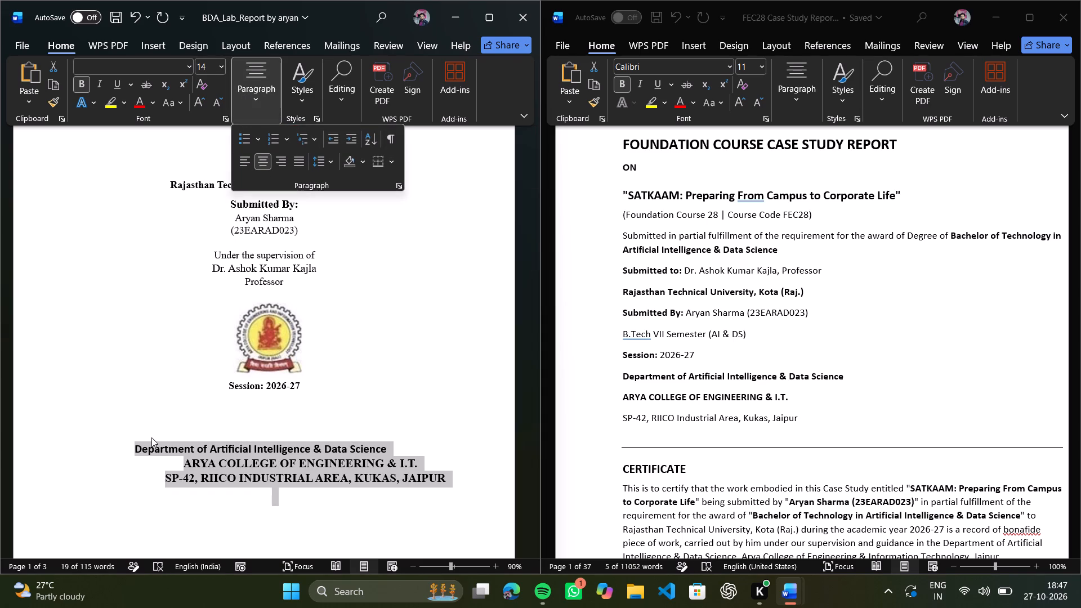
Remove the leading indent from the "ARYA COLLEGE OF ENGINEERING & I.T." line and centre it.
{"action": "double_click", "coordinate": [128, 471]}
{"action": "double_click", "coordinate": [172, 463]}
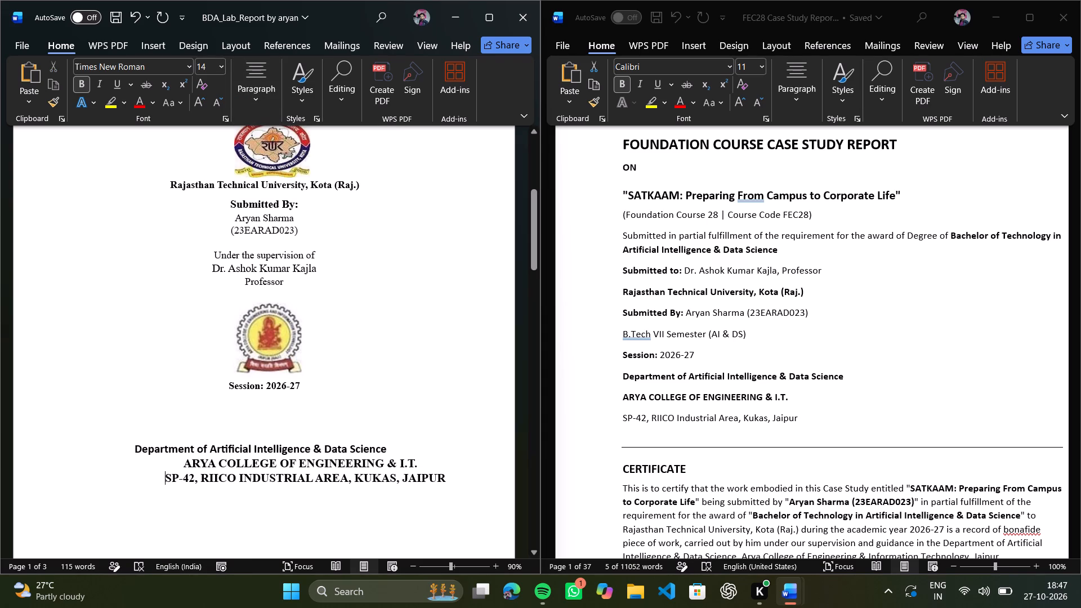
{"action": "key", "text": "Right"}
{"action": "key", "text": "Right"}
{"action": "key", "text": "Left"}
{"action": "key", "text": "BackSpace"}
{"action": "key", "text": "BackSpace"}
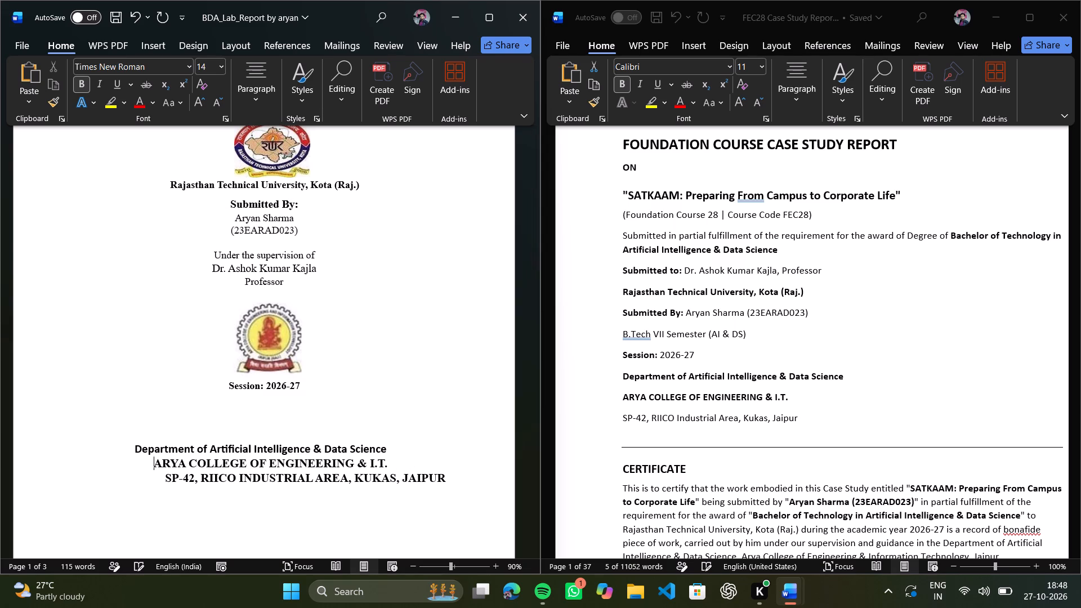
{"action": "key", "text": "BackSpace"}
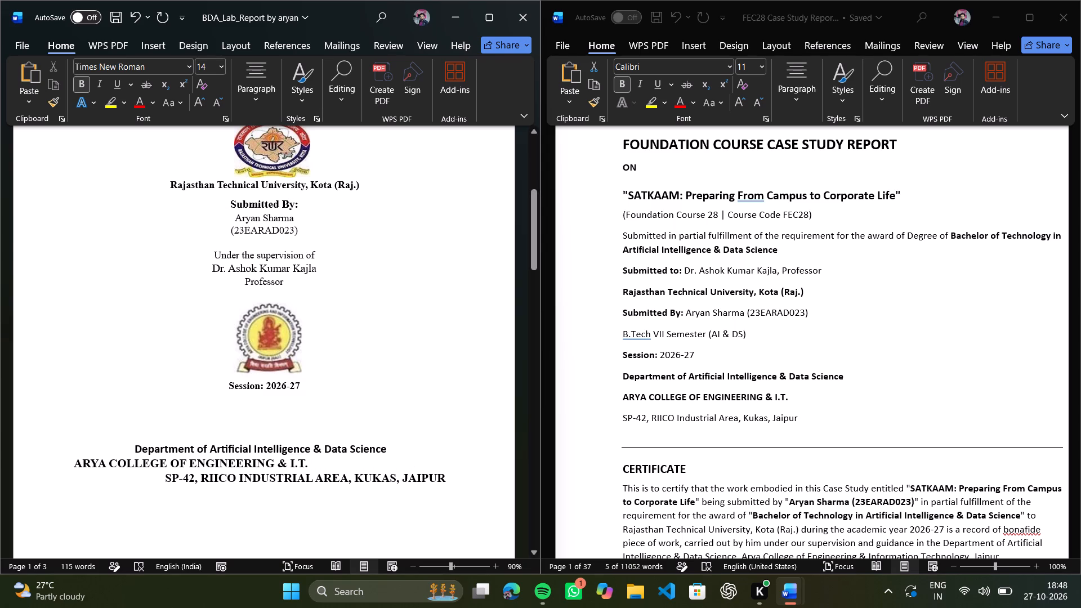
{"action": "left_click", "coordinate": [258, 102]}
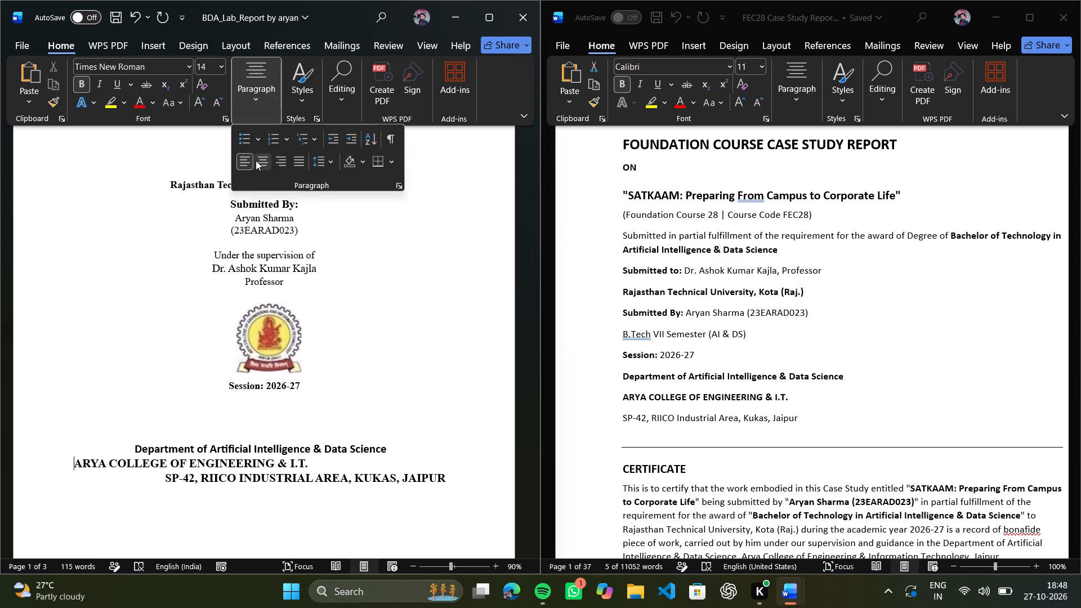
{"action": "left_click", "coordinate": [256, 160]}
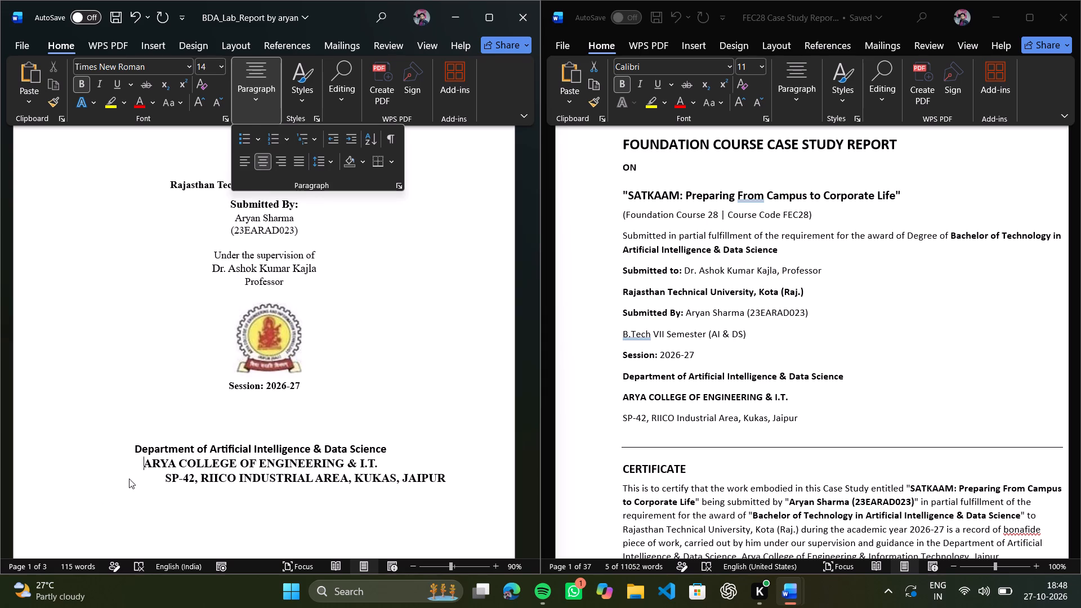
Remove the leading indent from the college address line and centre it on its own line below the college name.
{"action": "left_click", "coordinate": [168, 473]}
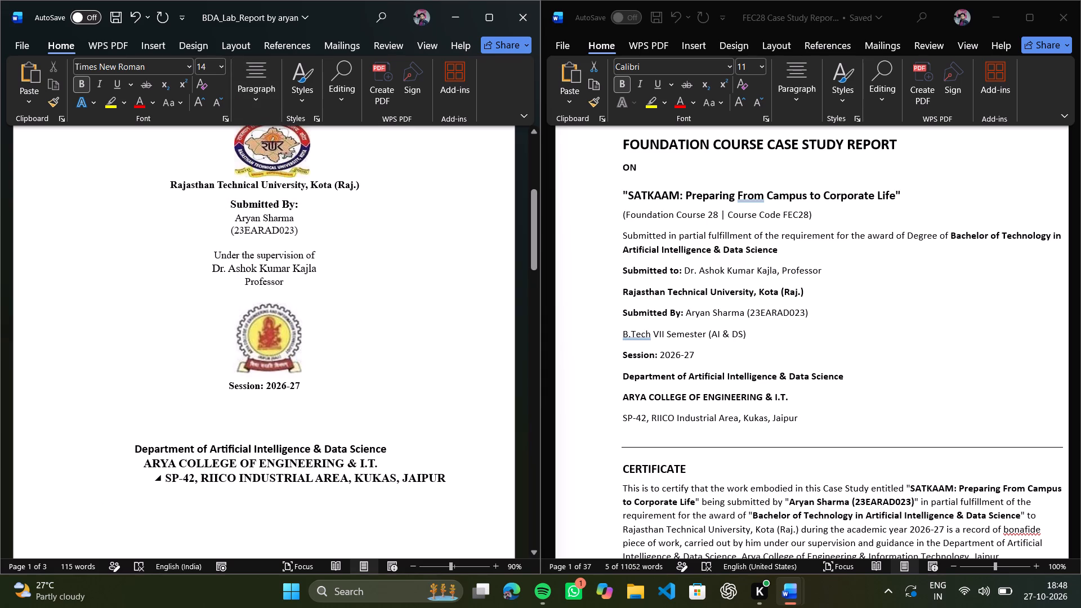
{"action": "left_click", "coordinate": [168, 481]}
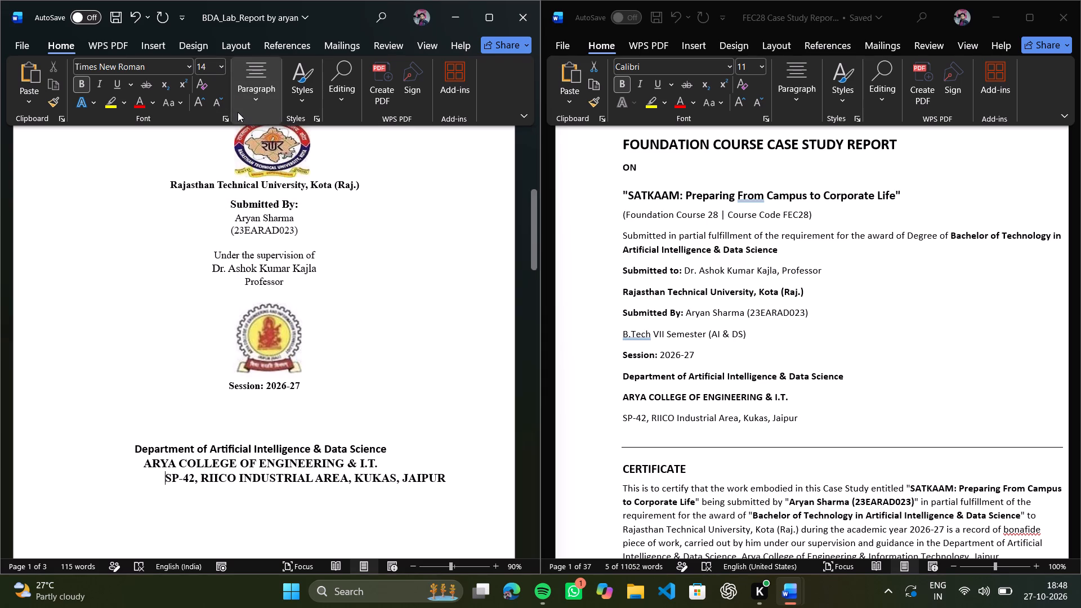
{"action": "left_click", "coordinate": [238, 95]}
{"action": "left_click", "coordinate": [241, 159]}
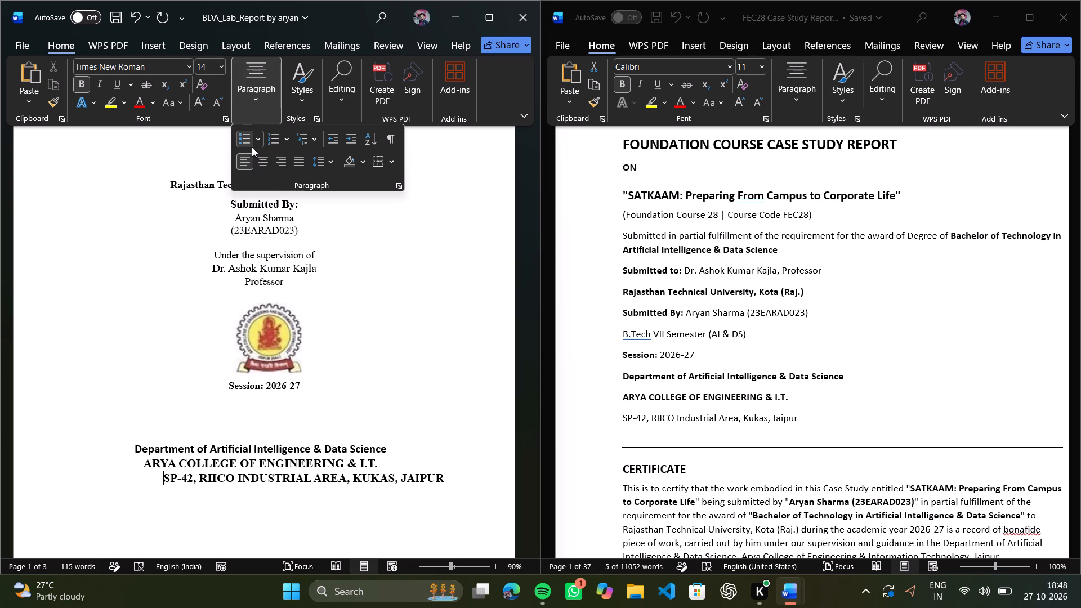
{"action": "key", "text": "BackSpace"}
{"action": "key", "text": "BackSpace"}
{"action": "key", "text": "BackSpace"}
{"action": "left_click", "coordinate": [144, 508]}
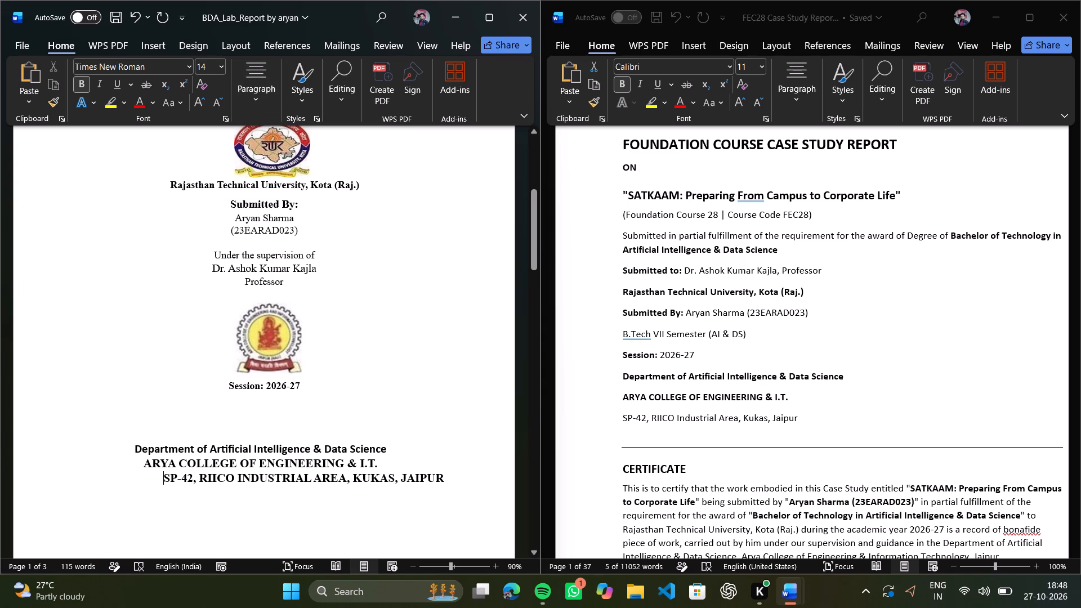
{"action": "key", "text": "BackSpace"}
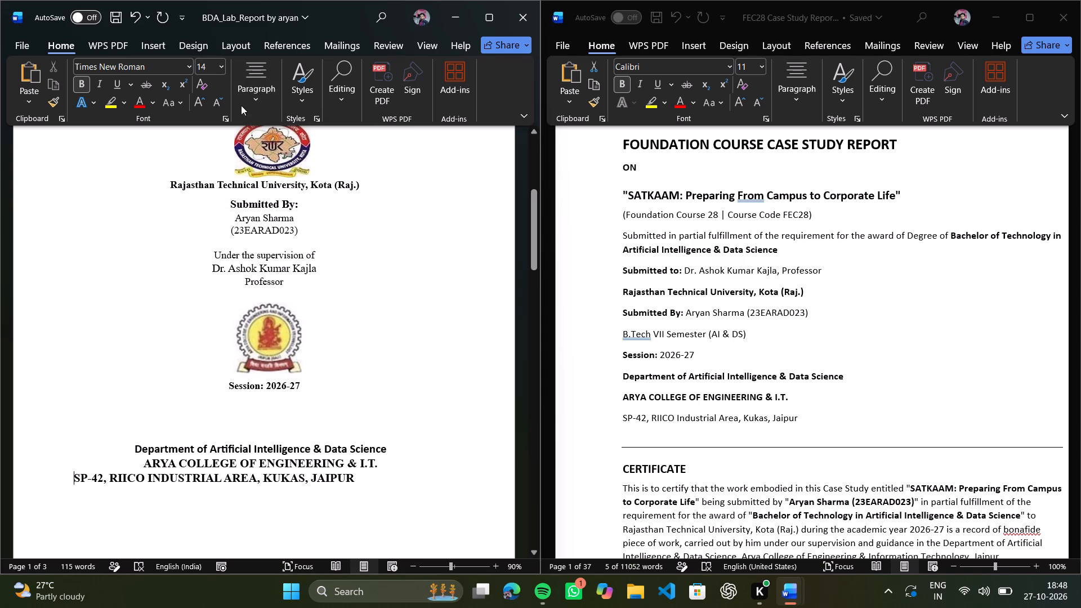
{"action": "key", "text": "BackSpace"}
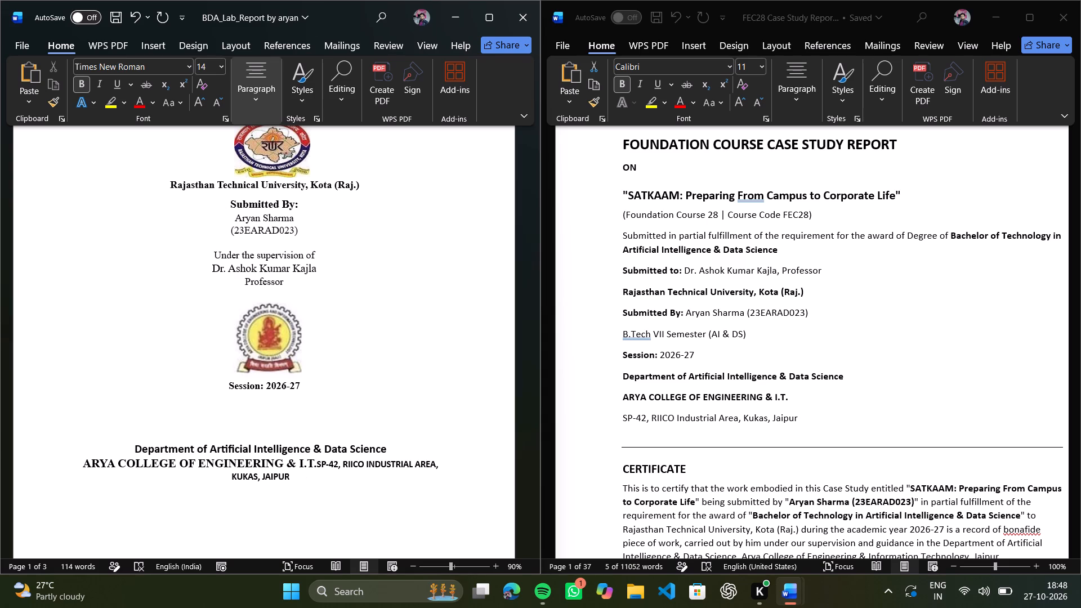
{"action": "key", "text": "Return"}
{"action": "left_click", "coordinate": [243, 91]}
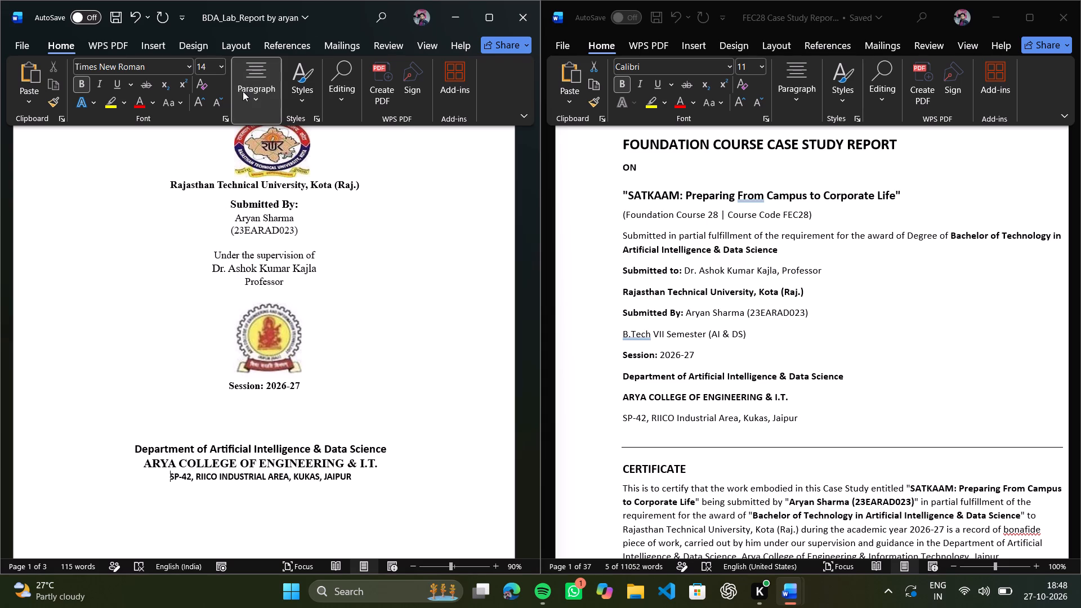
{"action": "left_click", "coordinate": [260, 169]}
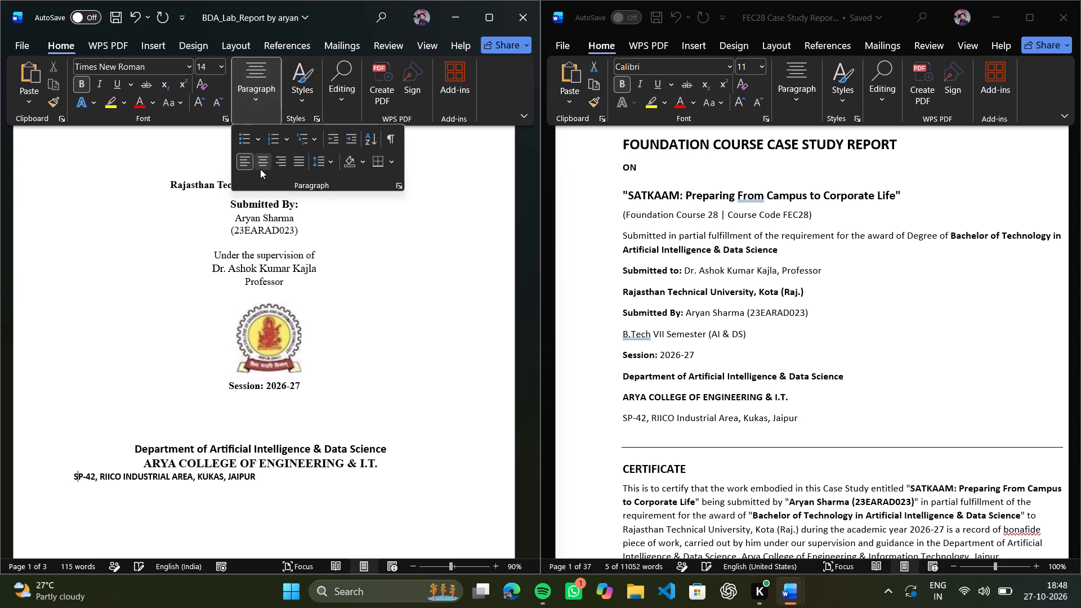
{"action": "left_click", "coordinate": [269, 160]}
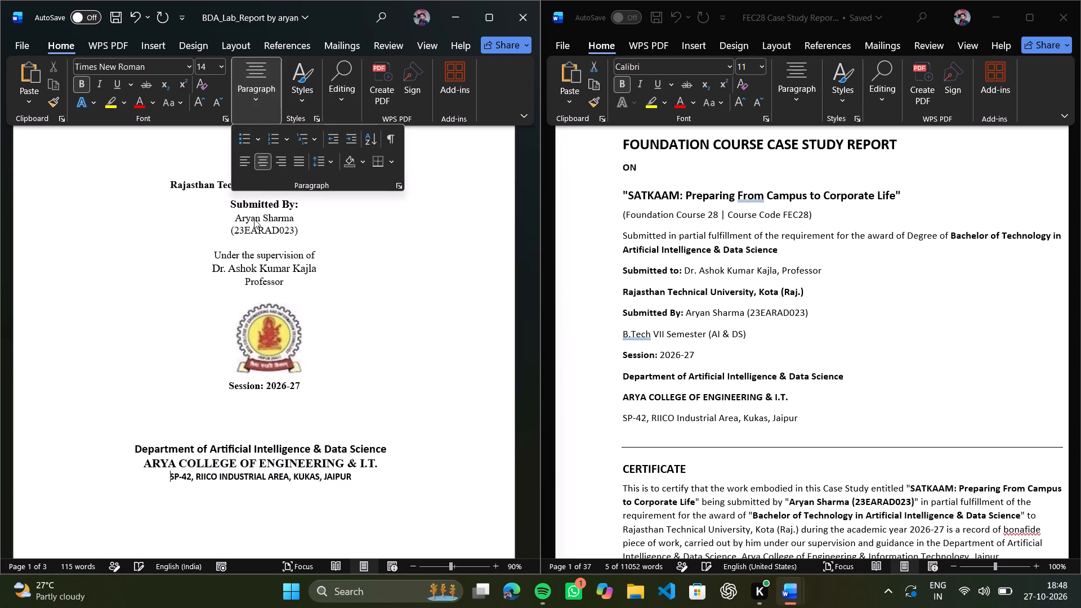
Set the college address line at the foot of the cover page to font size 12.
{"action": "double_click", "coordinate": [167, 470]}
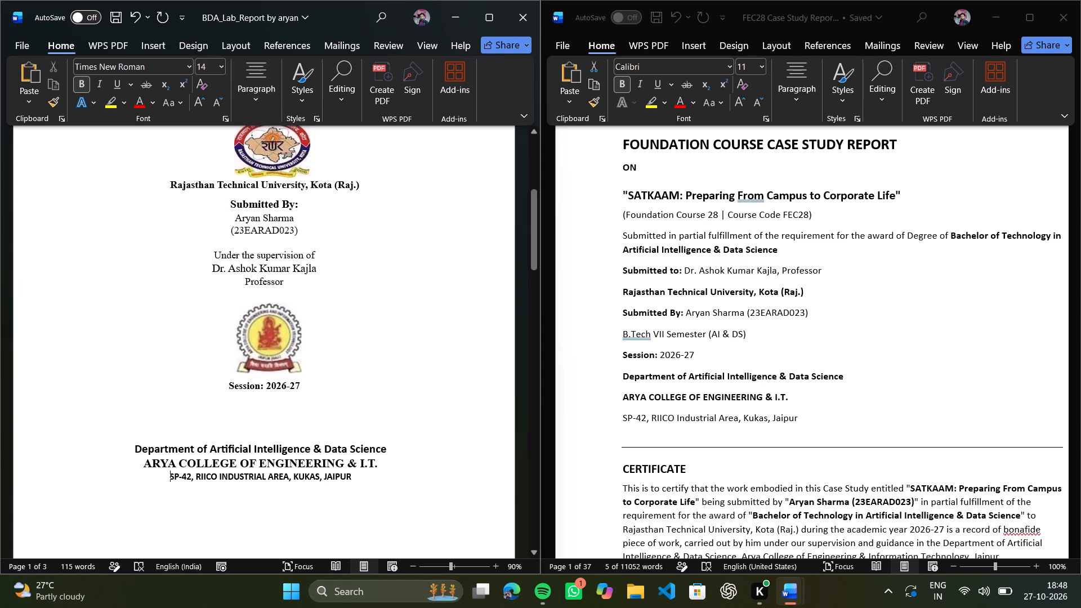
{"action": "left_click_drag", "start_coordinate": [169, 473], "coordinate": [350, 476]}
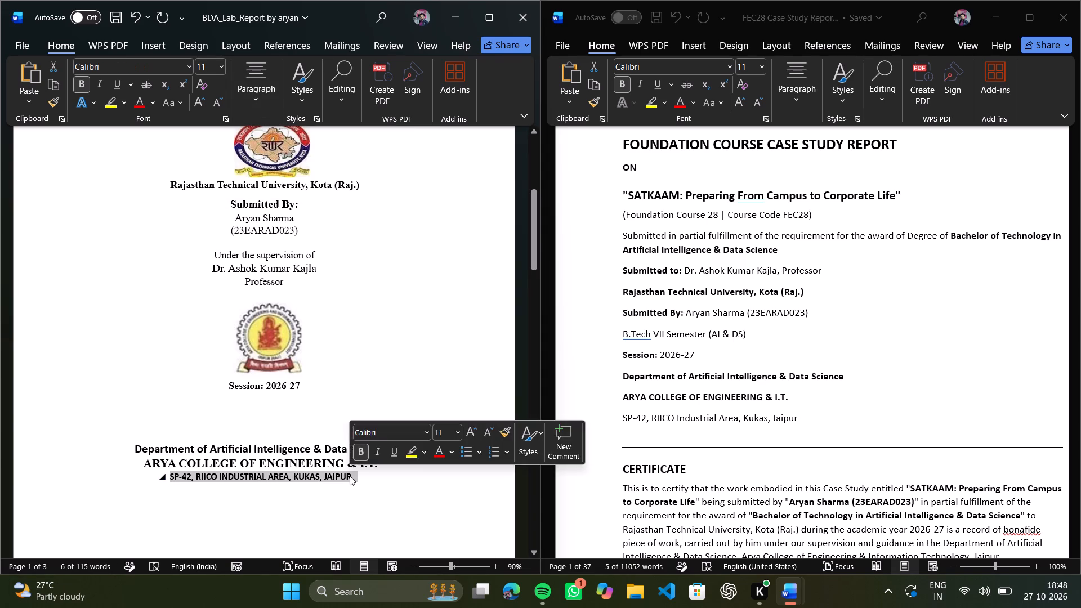
{"action": "left_click_drag", "start_coordinate": [222, 71], "coordinate": [211, 167]}
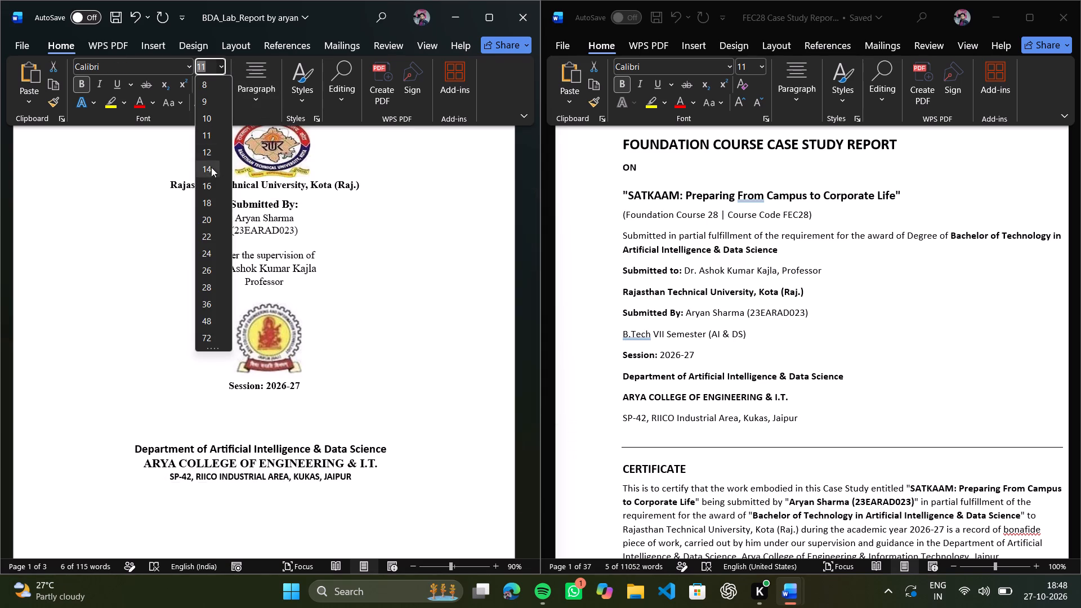
{"action": "left_click_drag", "start_coordinate": [211, 167], "coordinate": [211, 167]}
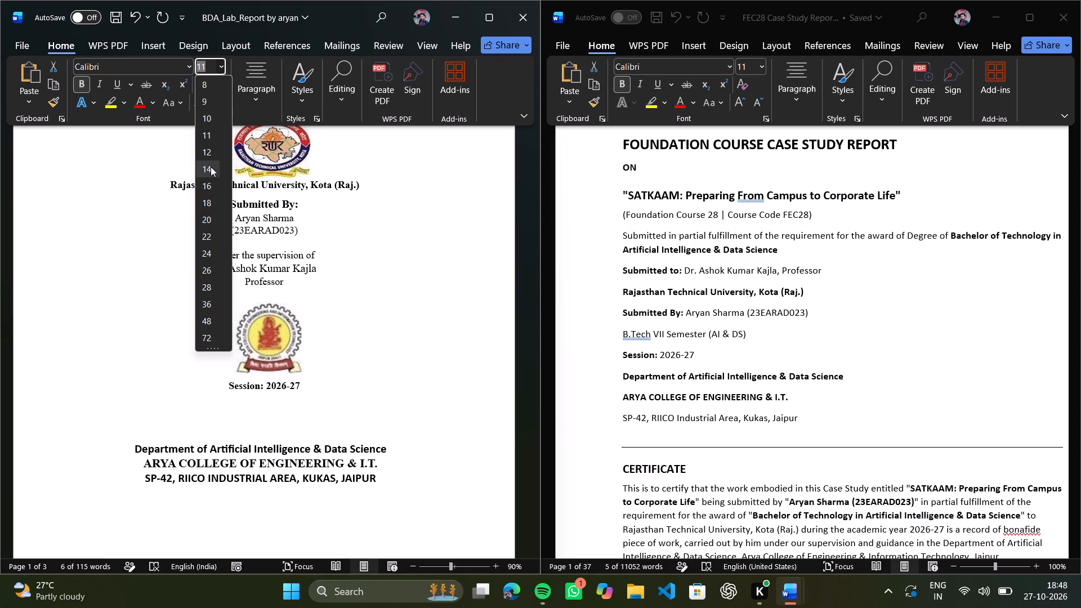
{"action": "left_click_drag", "start_coordinate": [211, 167], "coordinate": [209, 158]}
{"action": "left_click", "coordinate": [209, 158]}
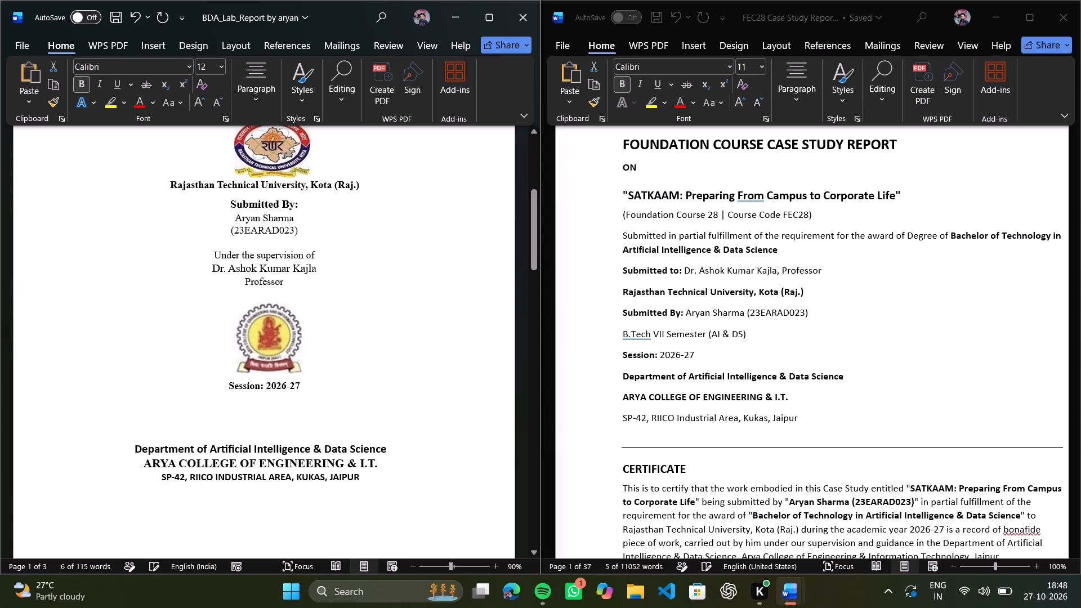
{"action": "left_click", "coordinate": [131, 453]}
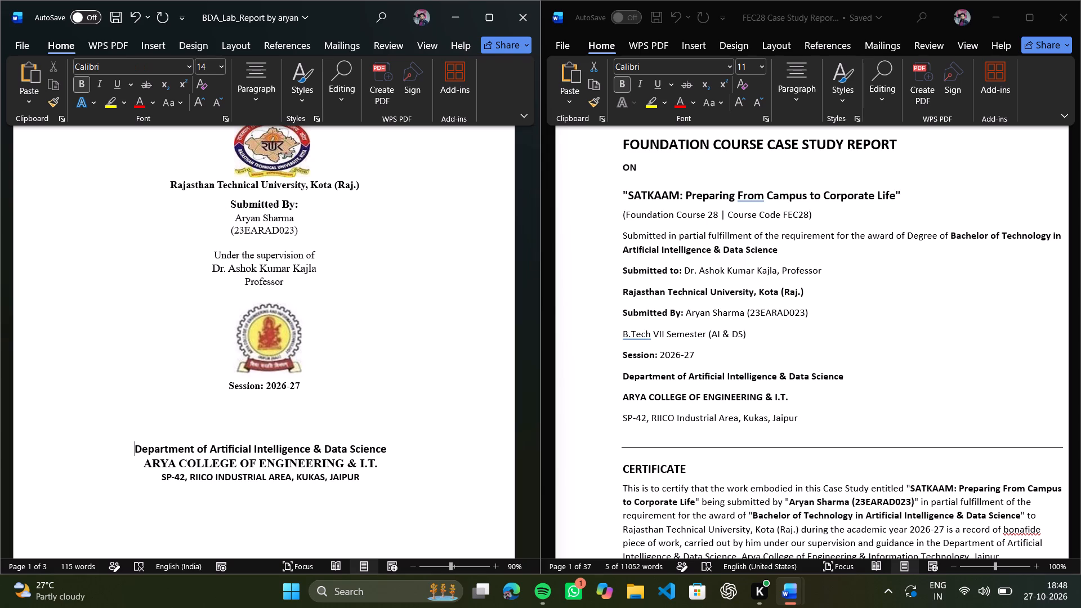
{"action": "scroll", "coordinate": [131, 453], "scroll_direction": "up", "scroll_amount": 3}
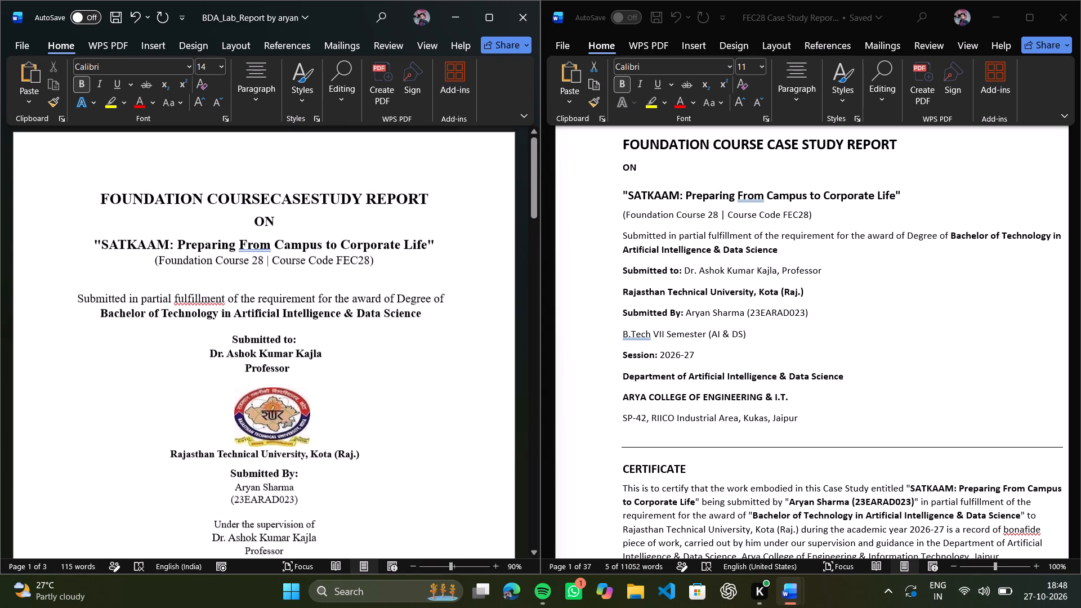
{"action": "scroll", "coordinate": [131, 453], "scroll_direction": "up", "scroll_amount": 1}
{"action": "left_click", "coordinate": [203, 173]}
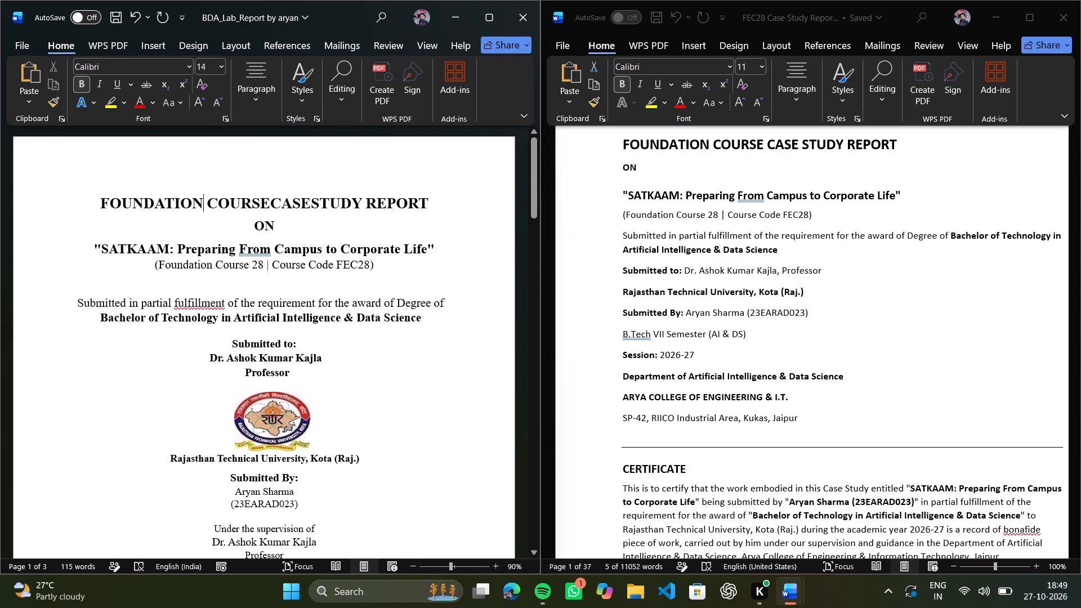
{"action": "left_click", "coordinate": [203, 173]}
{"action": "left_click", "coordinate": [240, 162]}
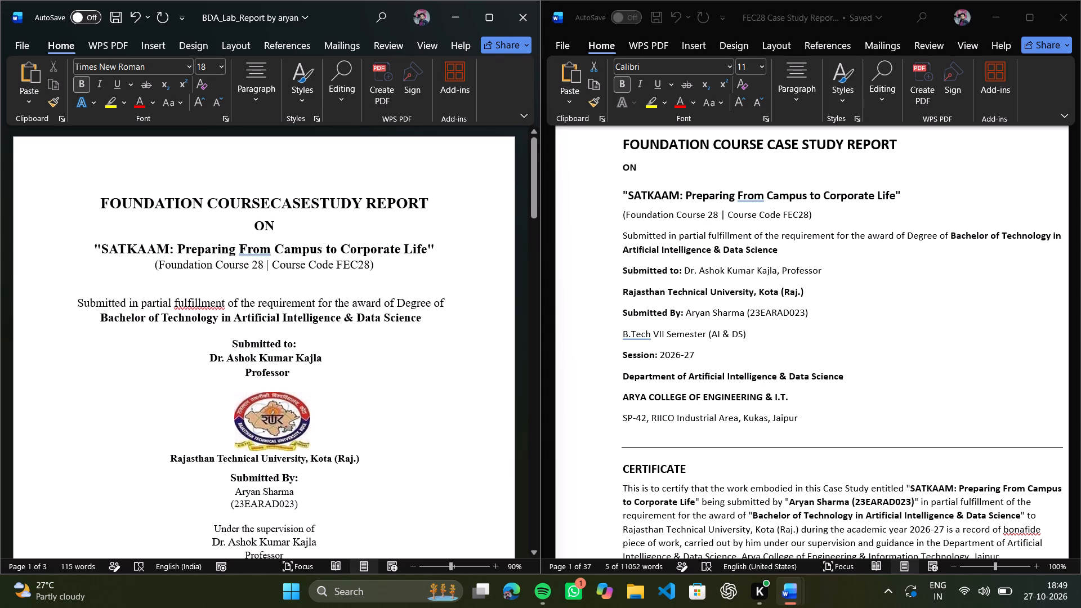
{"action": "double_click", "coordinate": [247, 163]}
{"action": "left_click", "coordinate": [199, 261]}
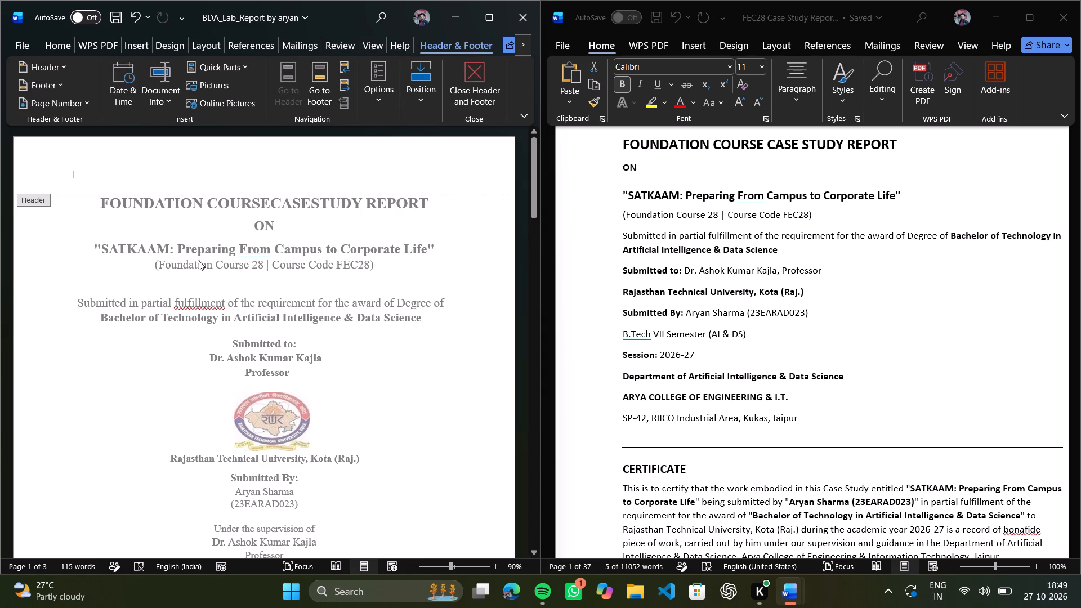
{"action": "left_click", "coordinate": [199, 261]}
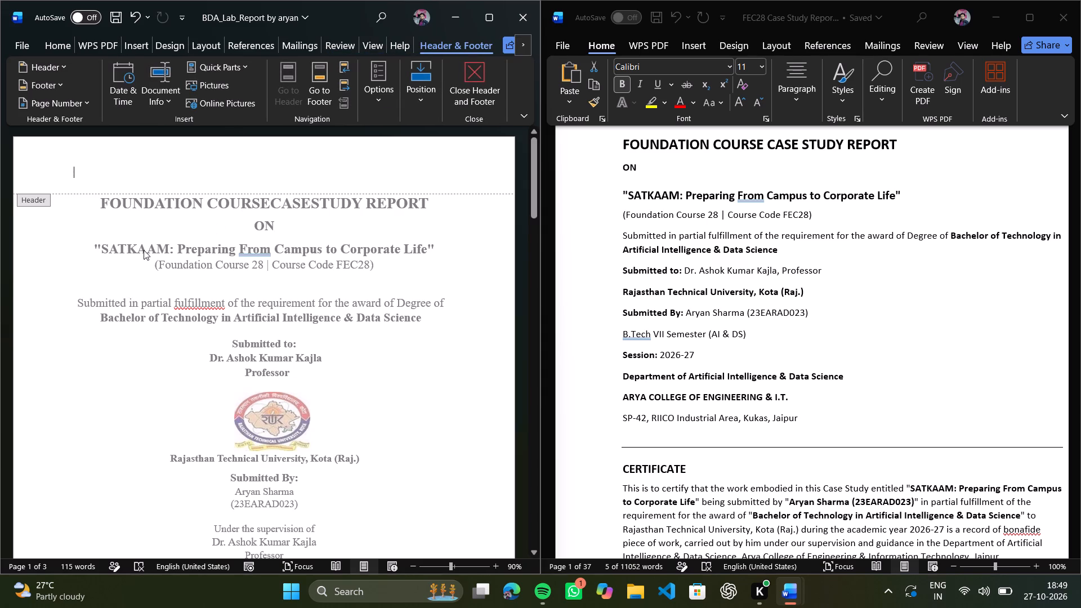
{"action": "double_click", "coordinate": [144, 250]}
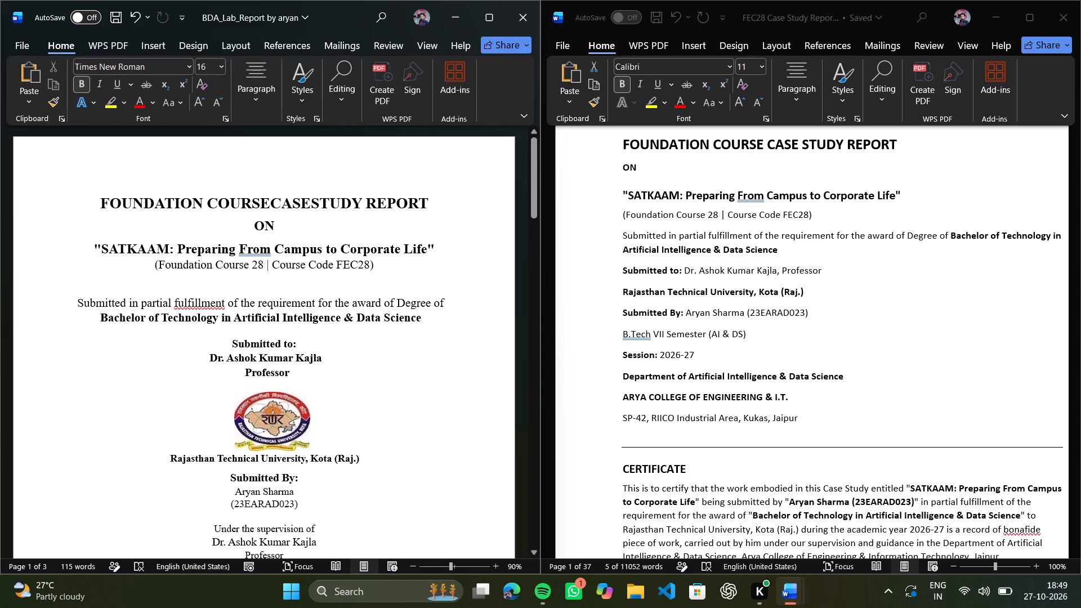
Insert a new line above the "FOUNDATION COURSE" title at the top of the cover page and enter "Report" on it.
{"action": "left_click", "coordinate": [194, 203]}
{"action": "key", "text": "Up"}
{"action": "key", "text": "Up"}
{"action": "key", "text": "Left"}
{"action": "key", "text": "Left"}
{"action": "key", "text": "Left"}
{"action": "key", "text": "Left"}
{"action": "key", "text": "Left"}
{"action": "key", "text": "Left"}
{"action": "key", "text": "Left"}
{"action": "key", "text": "Left"}
{"action": "key", "text": "Left"}
{"action": "key", "text": "Left"}
{"action": "key", "text": "Left"}
{"action": "key", "text": "Return"}
{"action": "key", "text": "Up"}
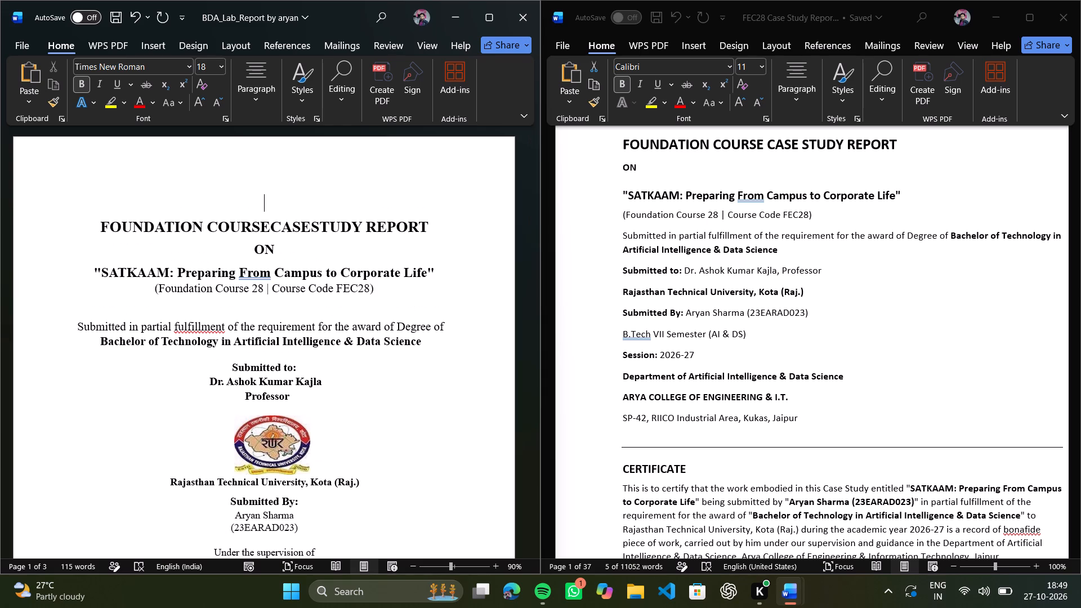
{"action": "key", "text": "shift+r"}
{"action": "type", "text": "eport"}
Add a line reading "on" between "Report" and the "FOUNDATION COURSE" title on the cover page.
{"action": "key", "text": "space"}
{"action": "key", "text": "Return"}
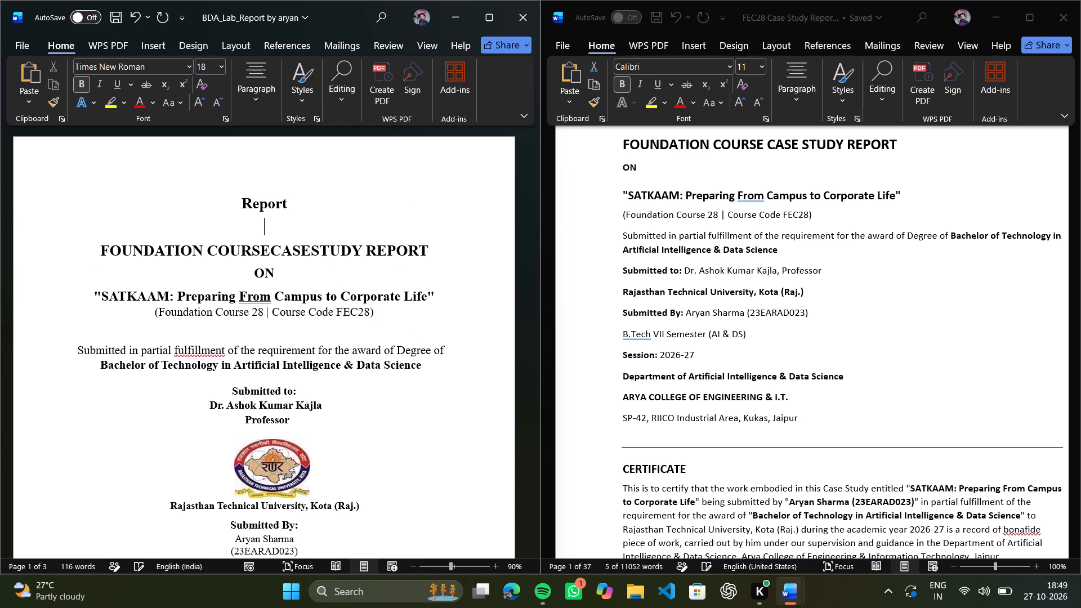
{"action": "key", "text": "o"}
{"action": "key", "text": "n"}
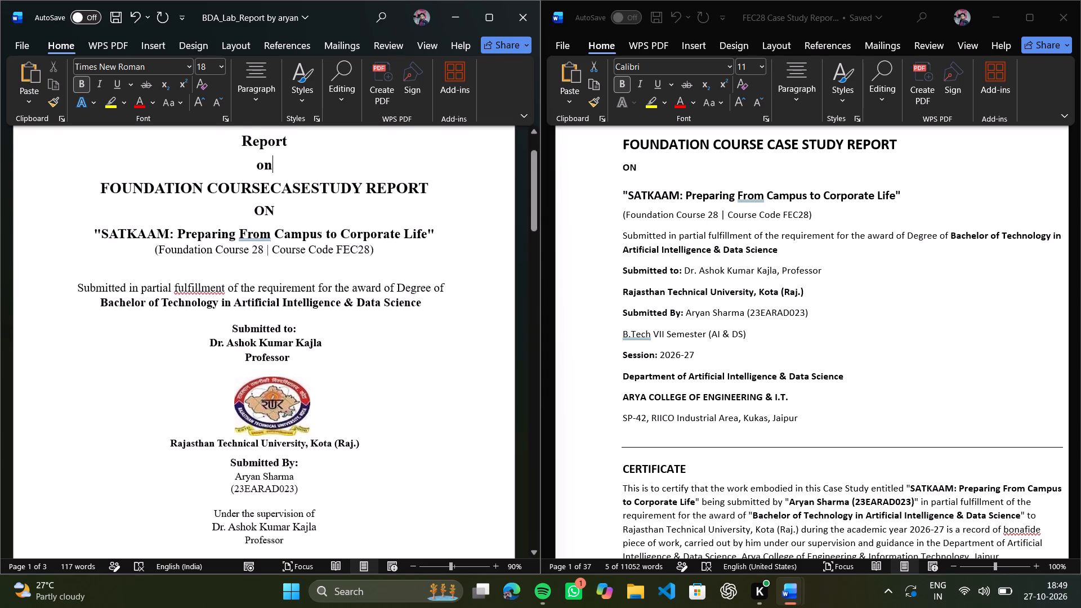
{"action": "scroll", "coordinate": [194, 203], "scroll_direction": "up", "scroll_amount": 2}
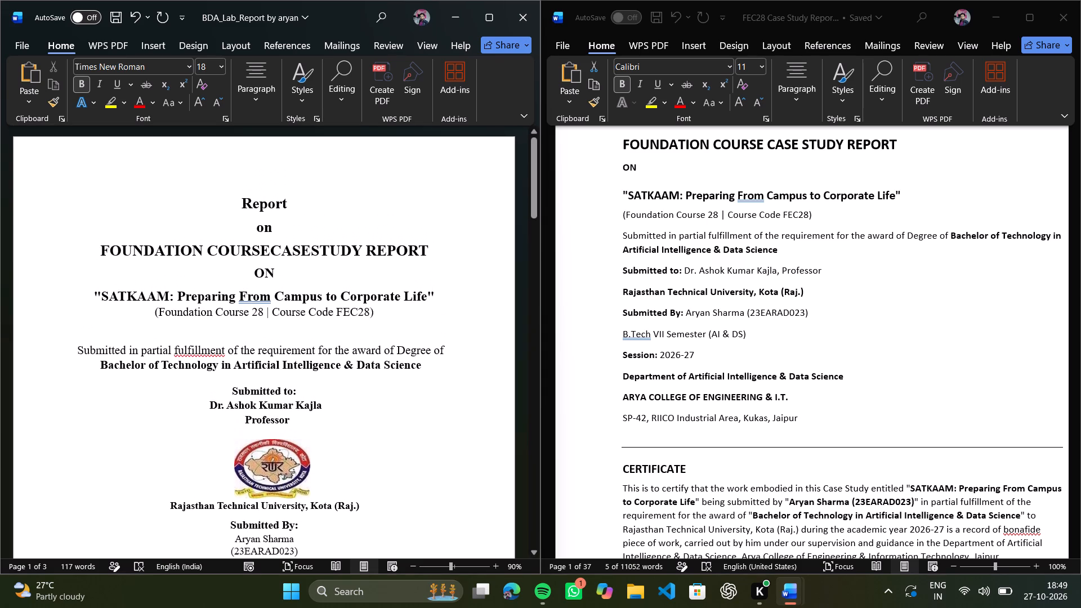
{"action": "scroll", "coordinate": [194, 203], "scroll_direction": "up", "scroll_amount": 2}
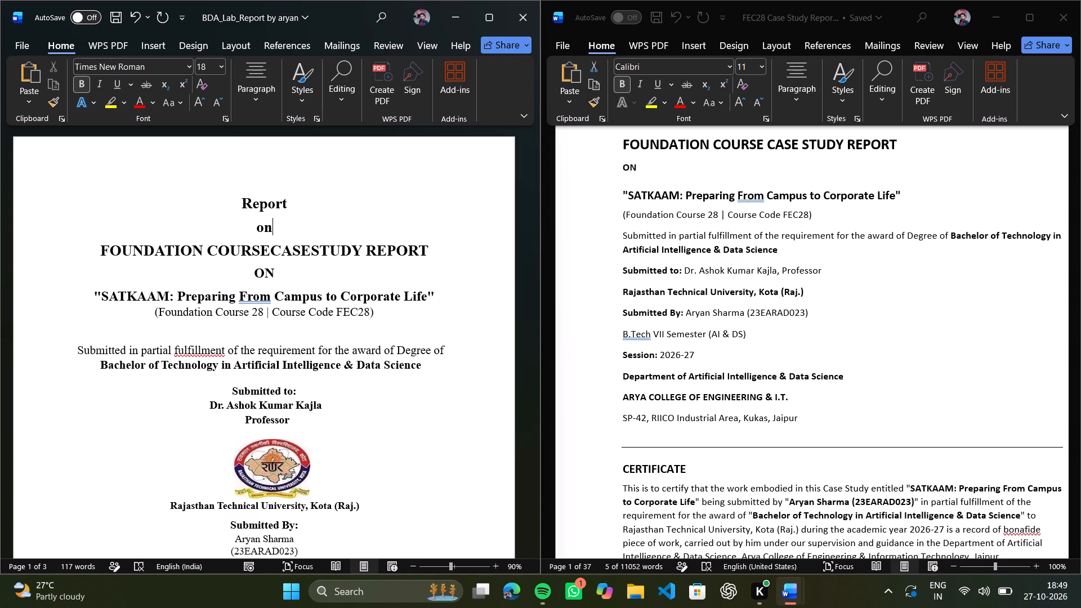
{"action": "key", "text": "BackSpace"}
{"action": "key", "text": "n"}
Delete the "on" and "Report" text above the "FOUNDATION COURSE" title on the cover page.
{"action": "key", "text": "BackSpace"}
{"action": "key", "text": "BackSpace"}
{"action": "key", "text": "BackSpace"}
{"action": "key", "text": "BackSpace"}
{"action": "key", "text": "BackSpace"}
{"action": "key", "text": "BackSpace"}
{"action": "key", "text": "BackSpace"}
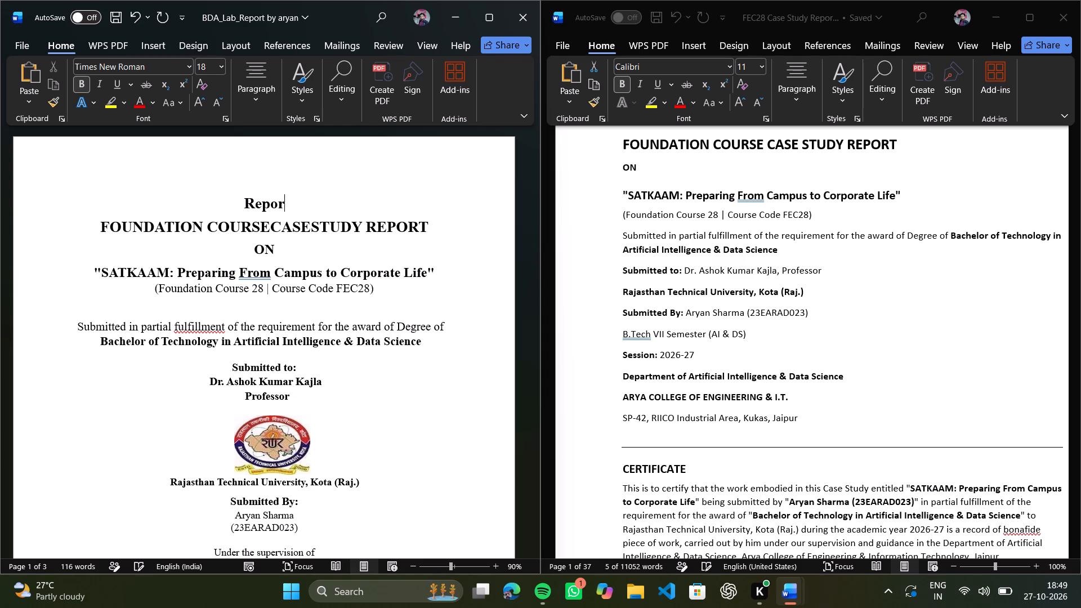
{"action": "key", "text": "BackSpace"}
{"action": "key", "text": "BackSpace"}
{"action": "key", "text": "BackSpace"}
{"action": "key", "text": "BackSpace"}
{"action": "key", "text": "BackSpace"}
{"action": "key", "text": "BackSpace"}
{"action": "key", "text": "BackSpace"}
{"action": "key", "text": "BackSpace"}
{"action": "key", "text": "BackSpace"}
Remove the empty line above the "FOUNDATION COURSE" title so the title becomes the first line of the cover page.
{"action": "key", "text": "Down"}
{"action": "key", "text": "Up"}
{"action": "key", "text": "Down"}
{"action": "key", "text": "BackSpace"}
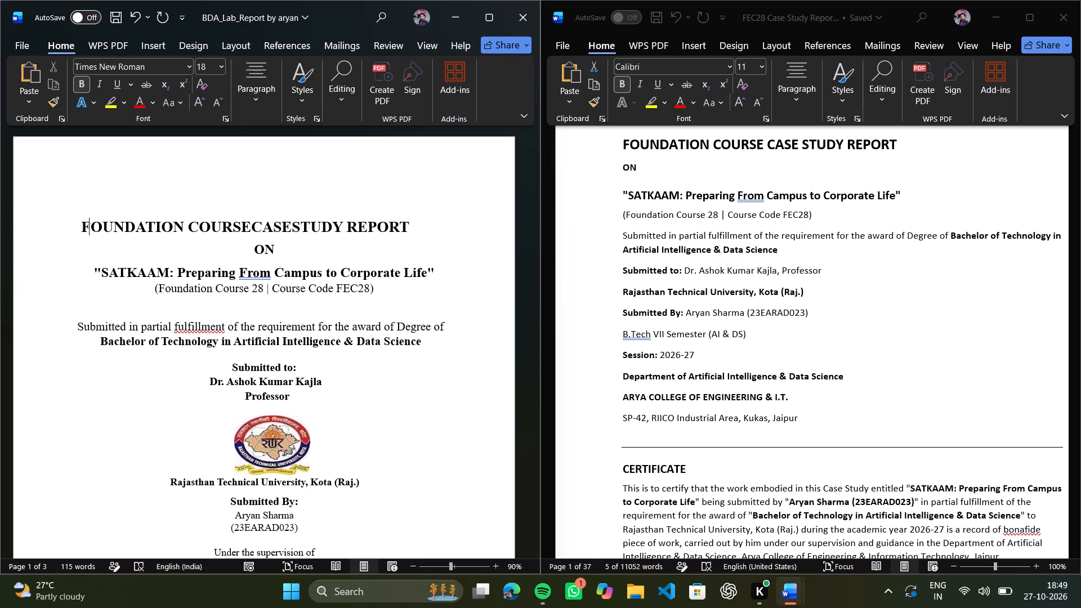
{"action": "key", "text": "BackSpace"}
{"action": "key", "text": "BackSpace"}
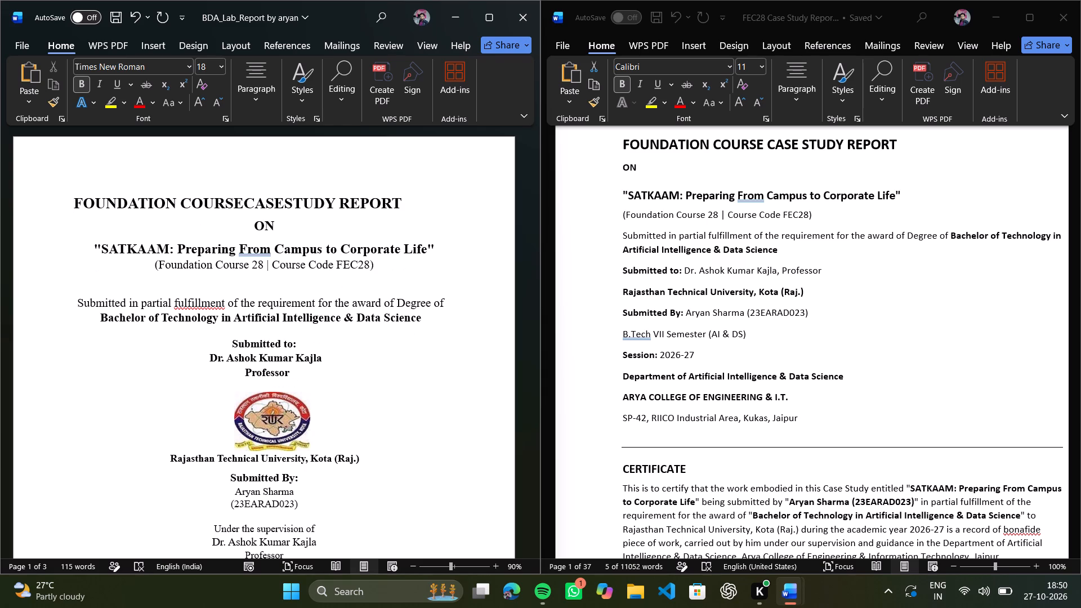
Centre the "FOUNDATION COURSE" title line at the top of the cover page.
{"action": "left_click", "coordinate": [254, 82]}
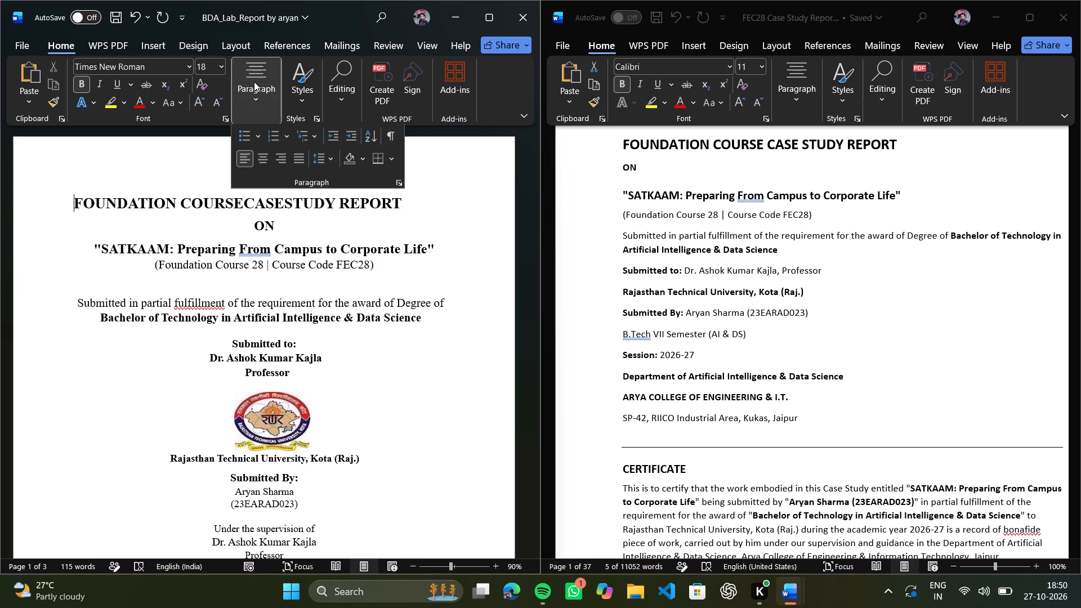
{"action": "key", "text": "BackSpace"}
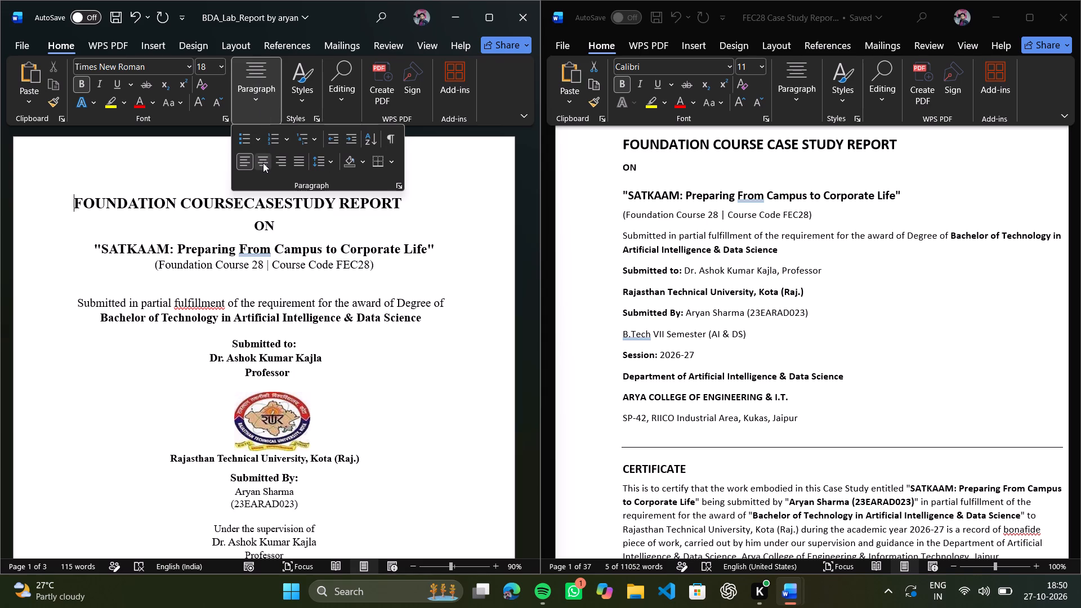
{"action": "key", "text": "BackSpace"}
{"action": "left_click", "coordinate": [263, 163]}
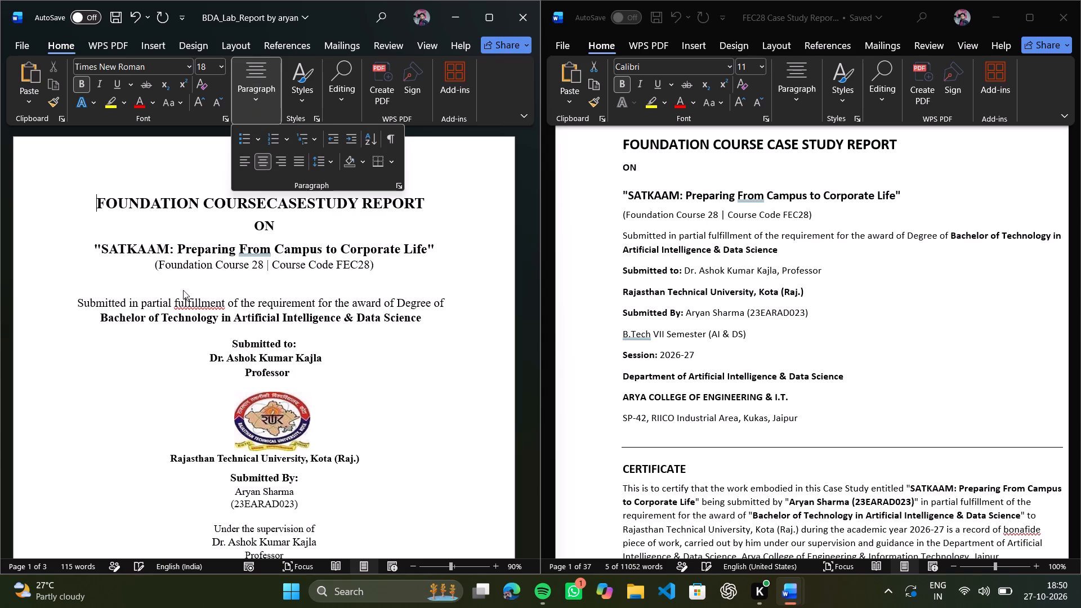
{"action": "left_click", "coordinate": [113, 292]}
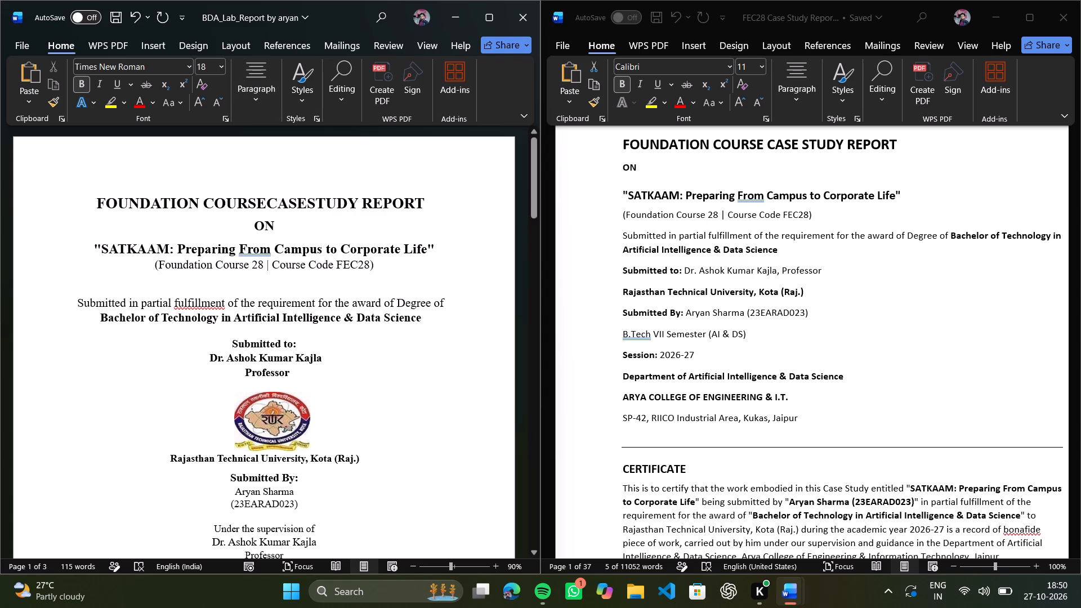
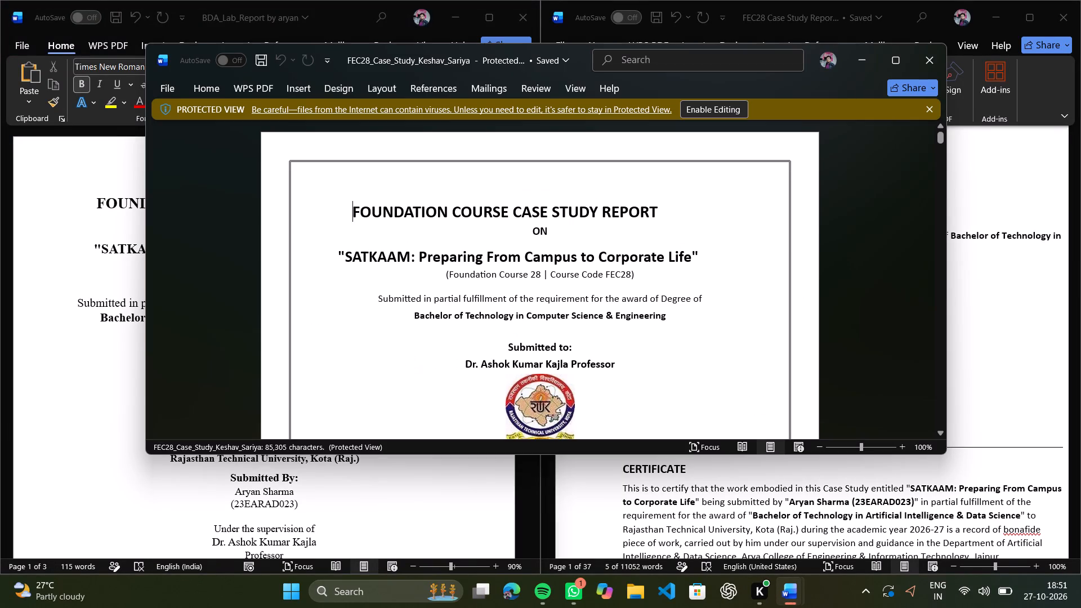
Enable editing in the reference case study report, copy the rectangular page border from its header, and close it without saving.
{"action": "left_click", "coordinate": [712, 117]}
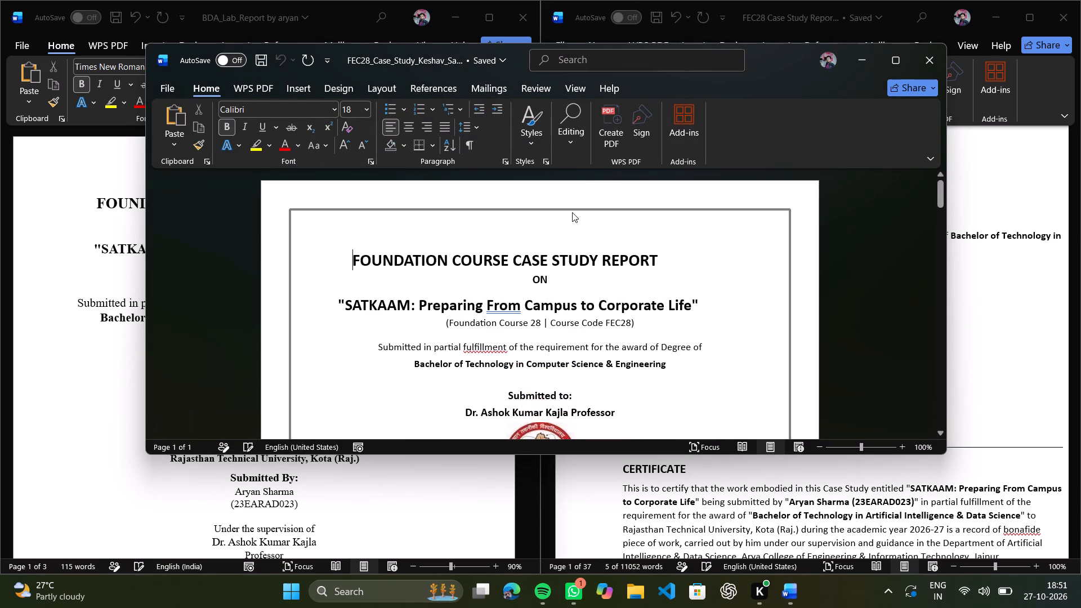
{"action": "triple_click", "coordinate": [574, 208]}
{"action": "left_click", "coordinate": [574, 208]}
{"action": "left_click", "coordinate": [574, 208]}
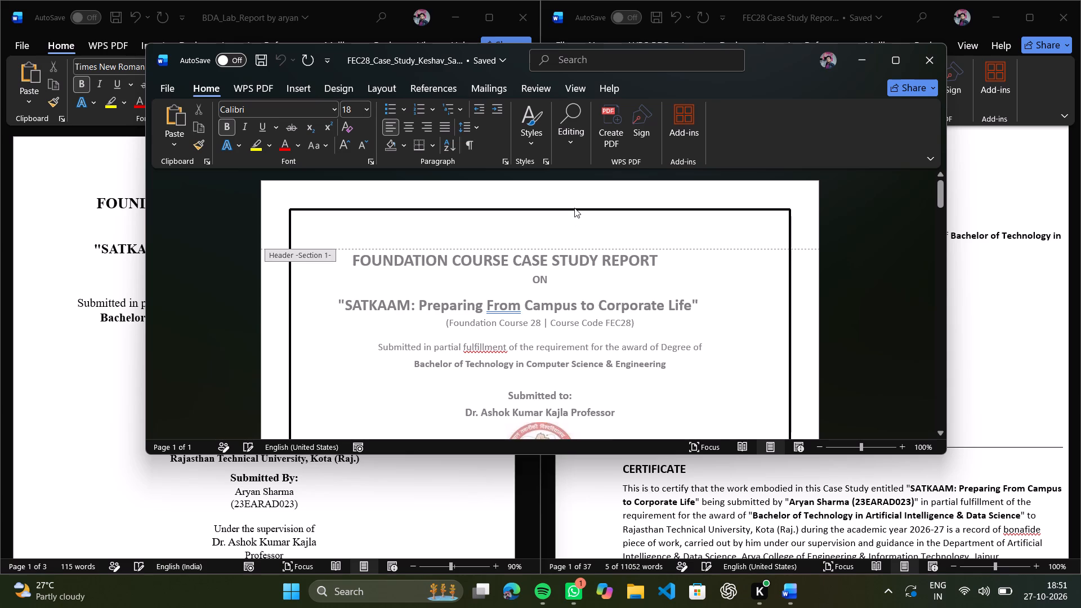
{"action": "left_click", "coordinate": [339, 212]}
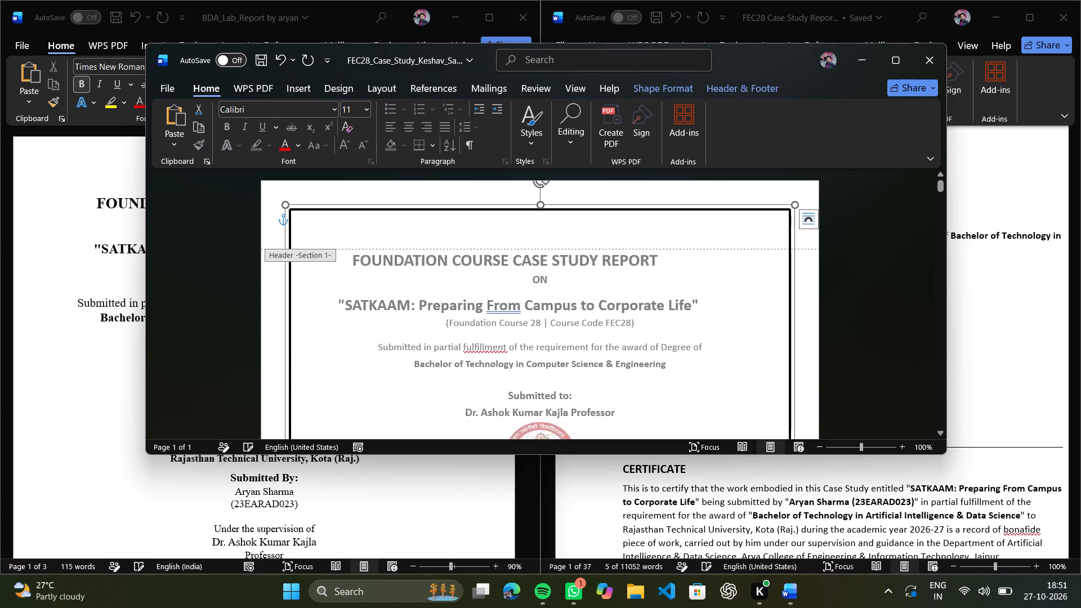
{"action": "key", "text": "ctrl+c"}
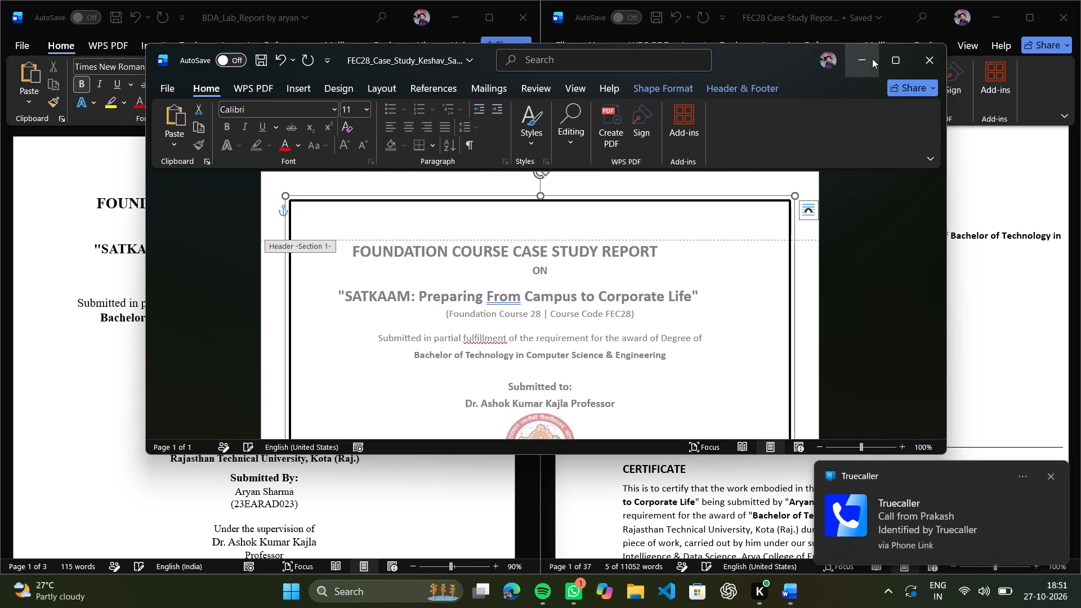
{"action": "left_click", "coordinate": [925, 56]}
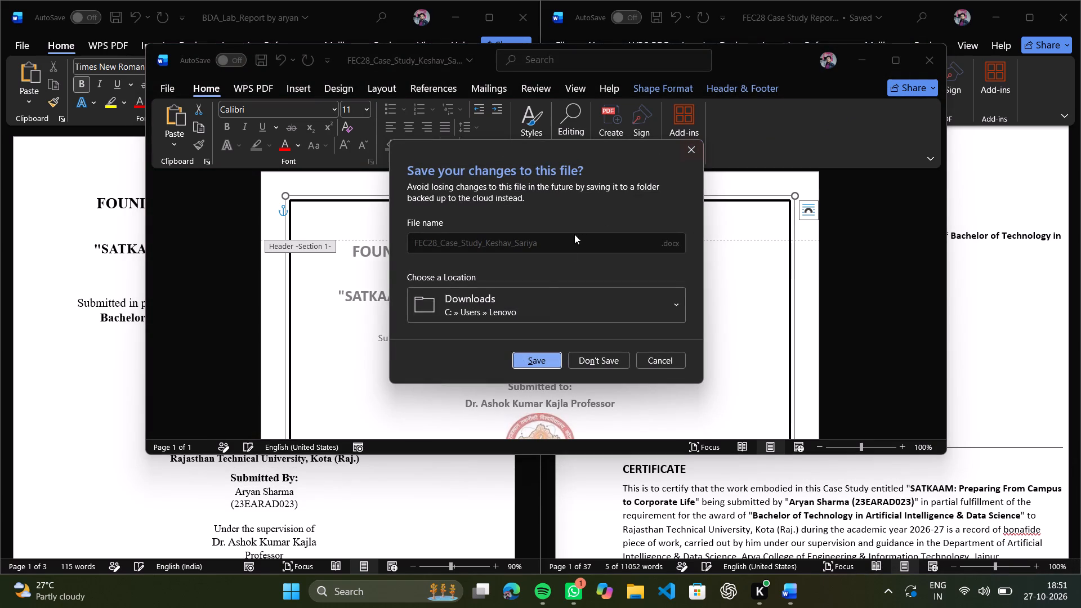
{"action": "left_click", "coordinate": [585, 352]}
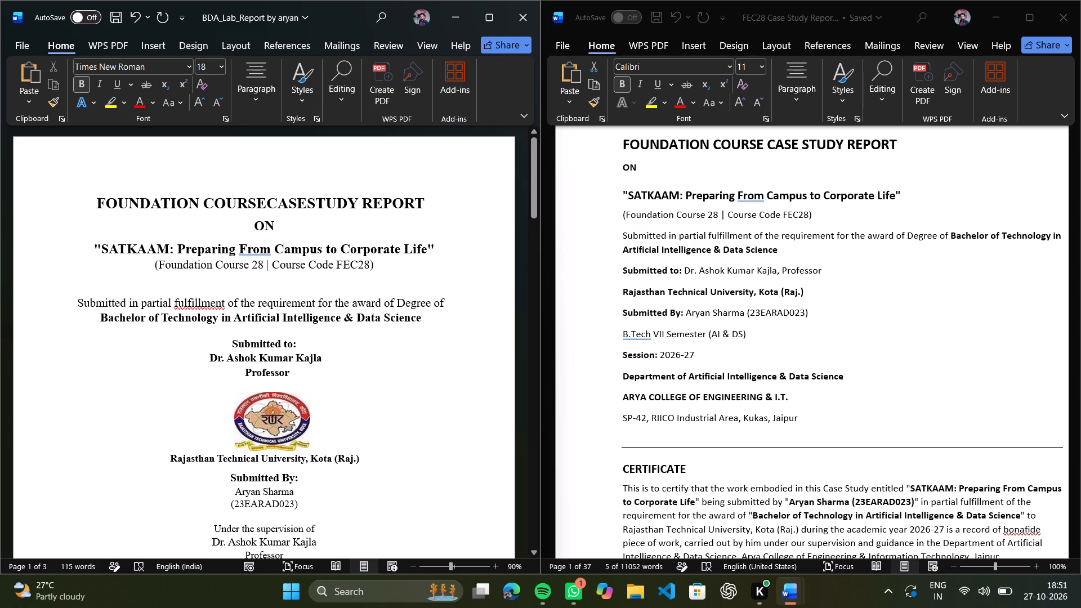
Paste the border onto the BDA lab report's cover page and position it centred on the page, enclosing all the cover text.
{"action": "key", "text": "ctrl+v"}
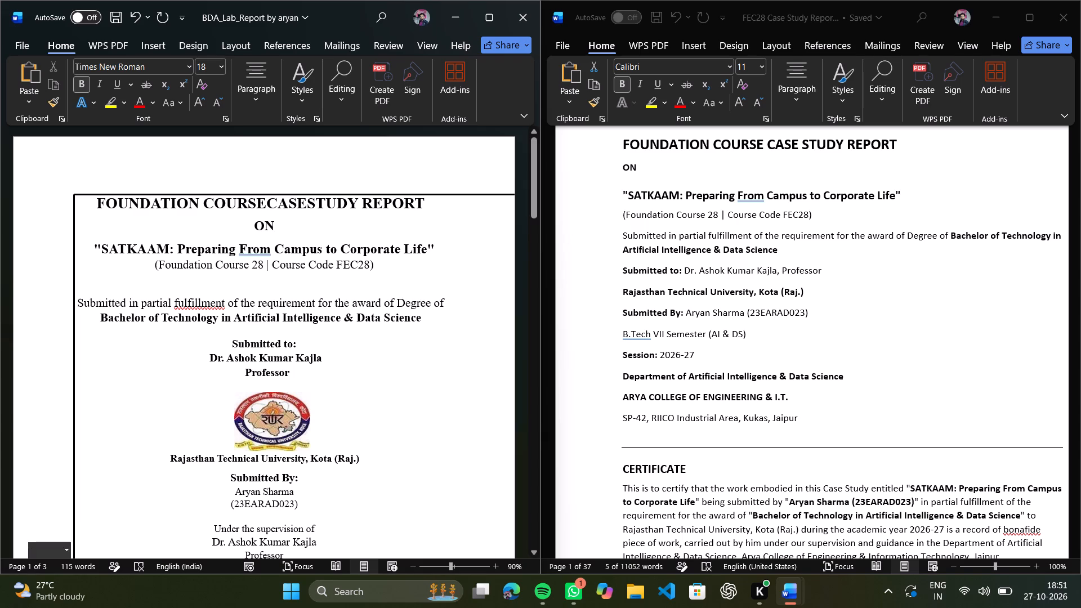
{"action": "scroll", "coordinate": [88, 188], "scroll_direction": "down", "scroll_amount": 2, "text": "ctrl"}
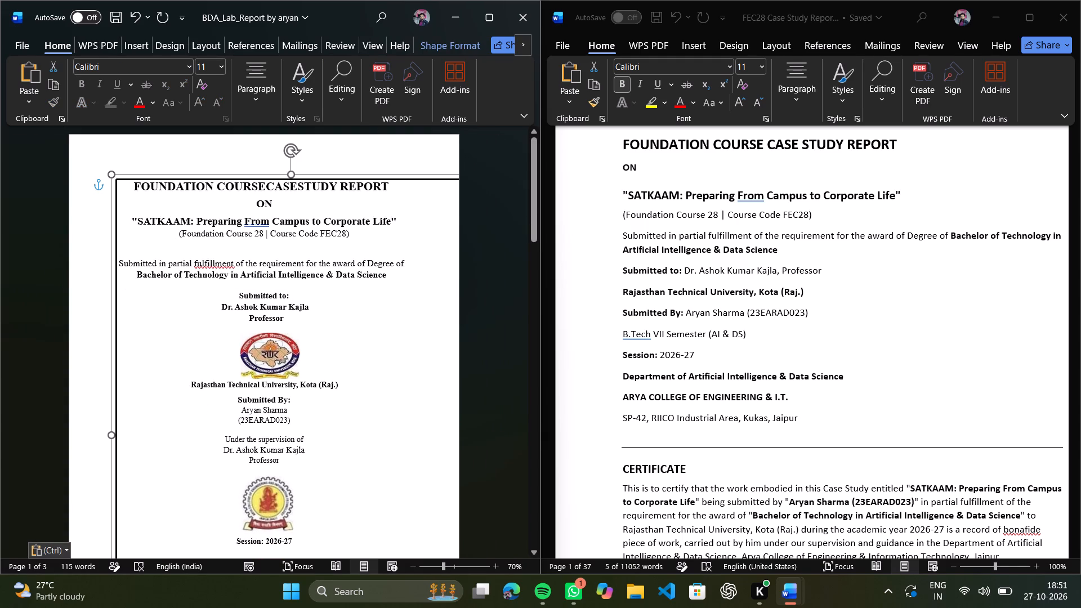
{"action": "left_click_drag", "start_coordinate": [266, 177], "coordinate": [235, 157]}
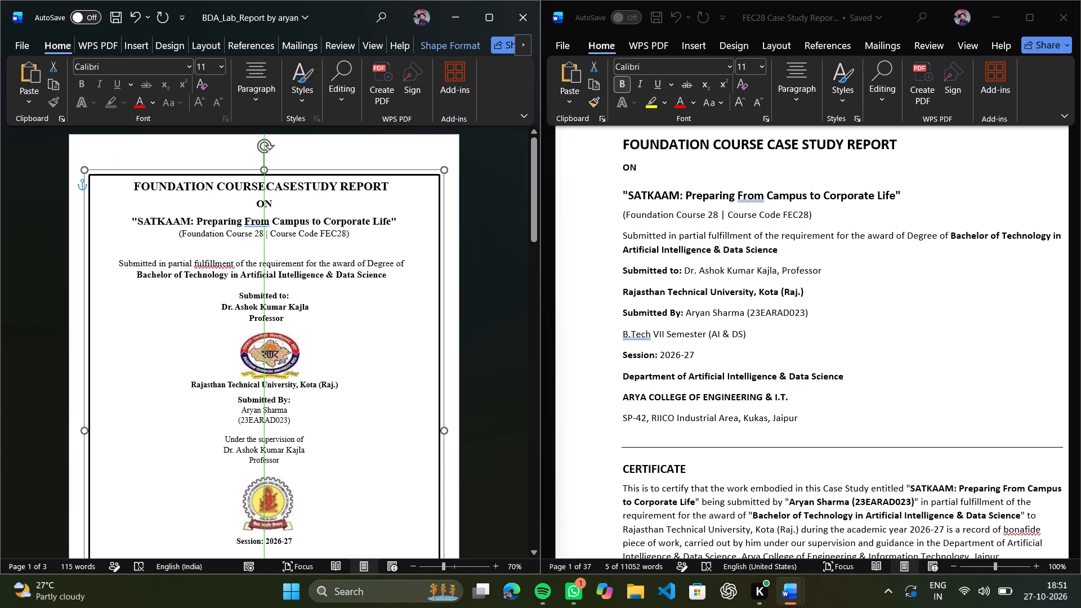
{"action": "left_click_drag", "start_coordinate": [235, 157], "coordinate": [235, 149]}
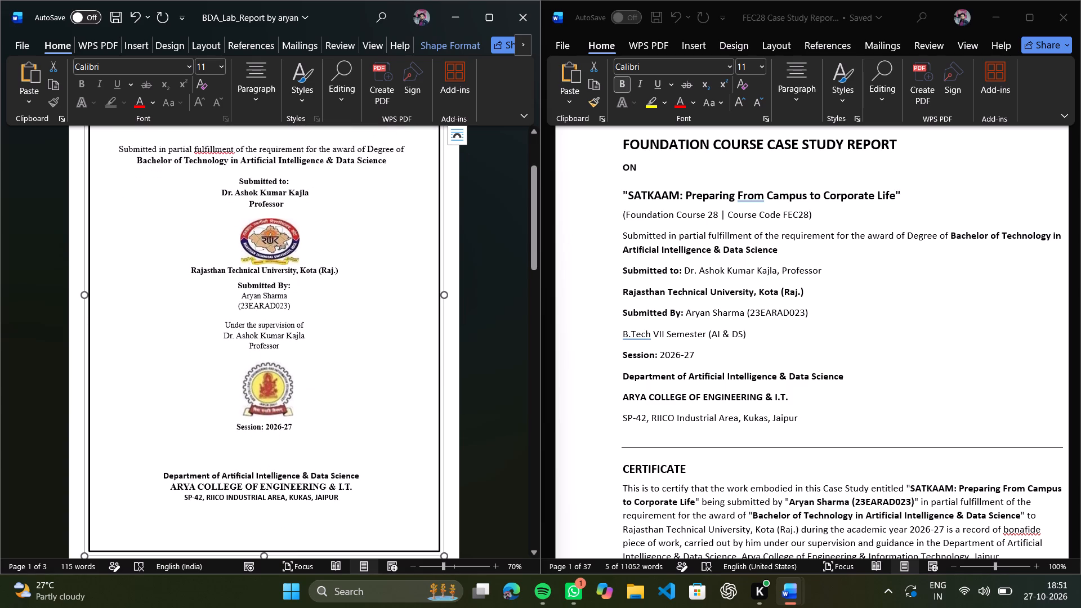
{"action": "scroll", "coordinate": [235, 149], "scroll_direction": "up", "scroll_amount": 1}
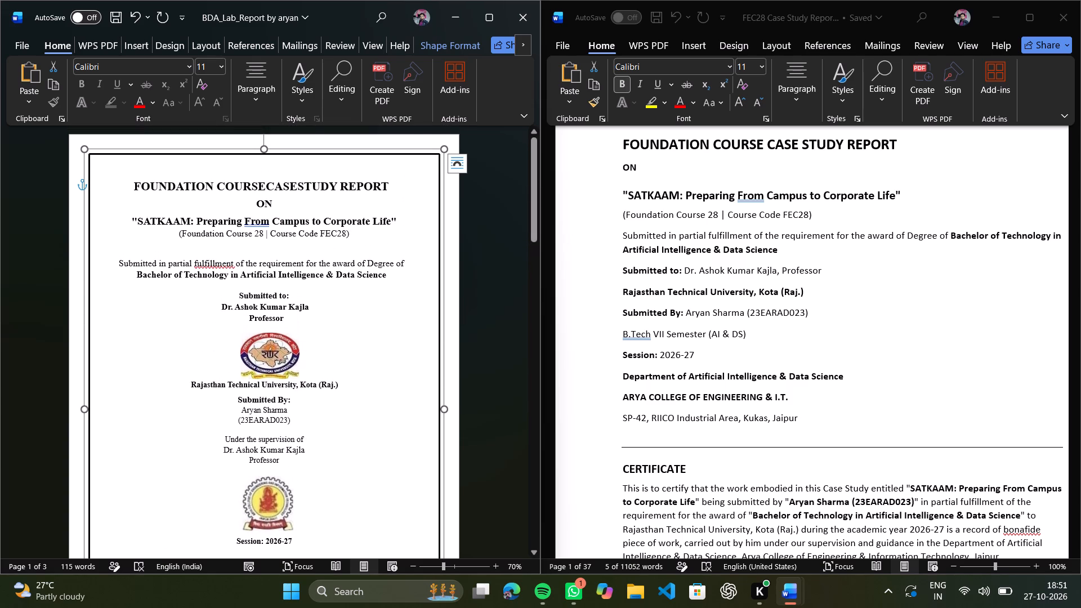
{"action": "scroll", "coordinate": [235, 149], "scroll_direction": "up", "scroll_amount": 1}
{"action": "scroll", "coordinate": [261, 260], "scroll_direction": "down", "scroll_amount": 1}
Paste the same border into the page 2 header and centre it so it frames the pages after the cover.
{"action": "scroll", "coordinate": [261, 260], "scroll_direction": "down", "scroll_amount": 4}
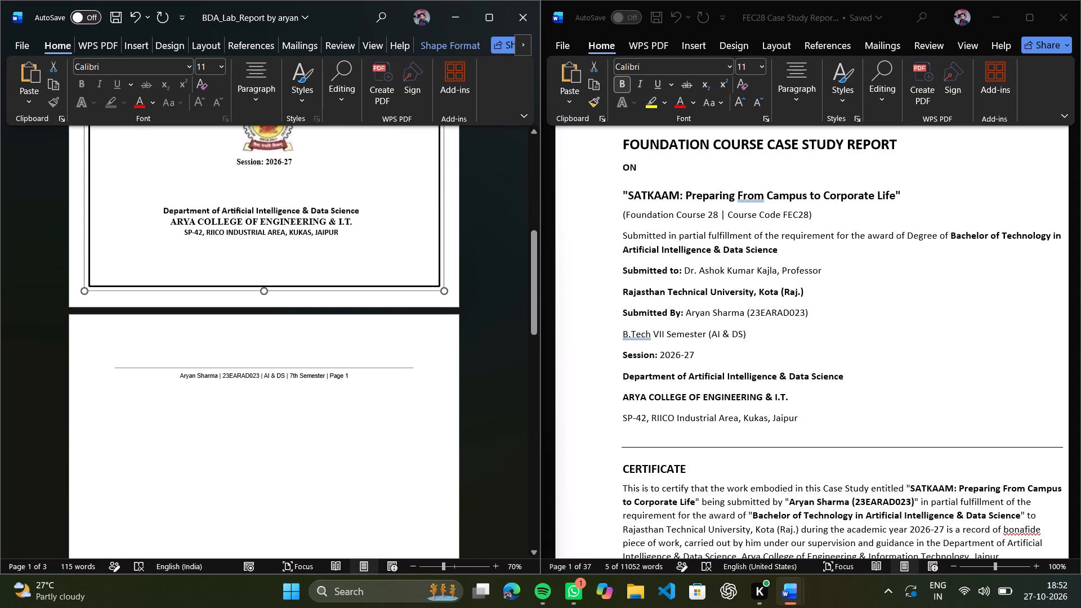
{"action": "triple_click", "coordinate": [260, 348]}
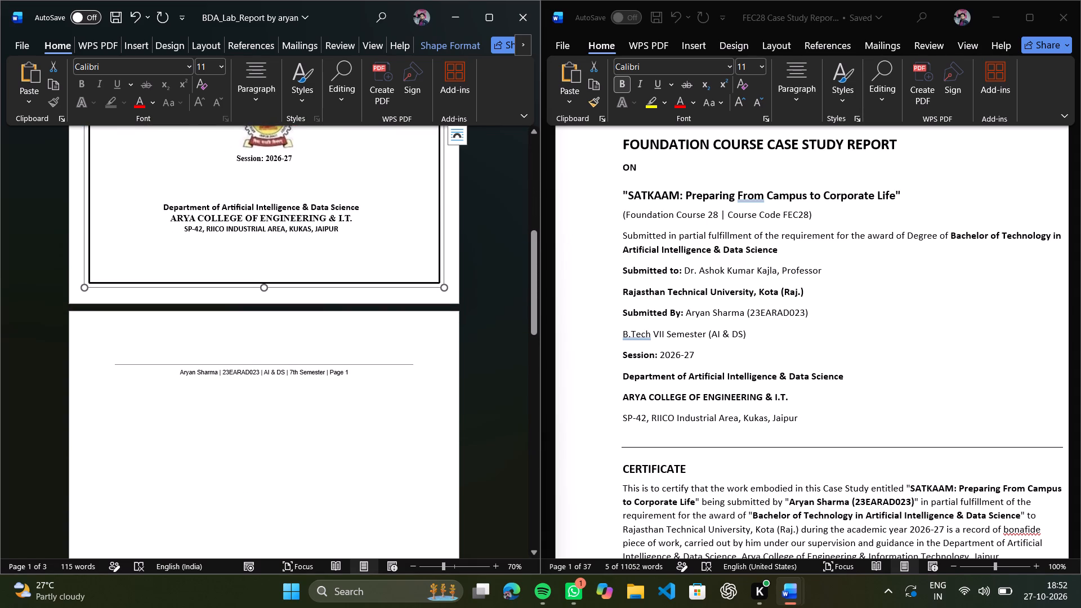
{"action": "key", "text": "ctrl+v"}
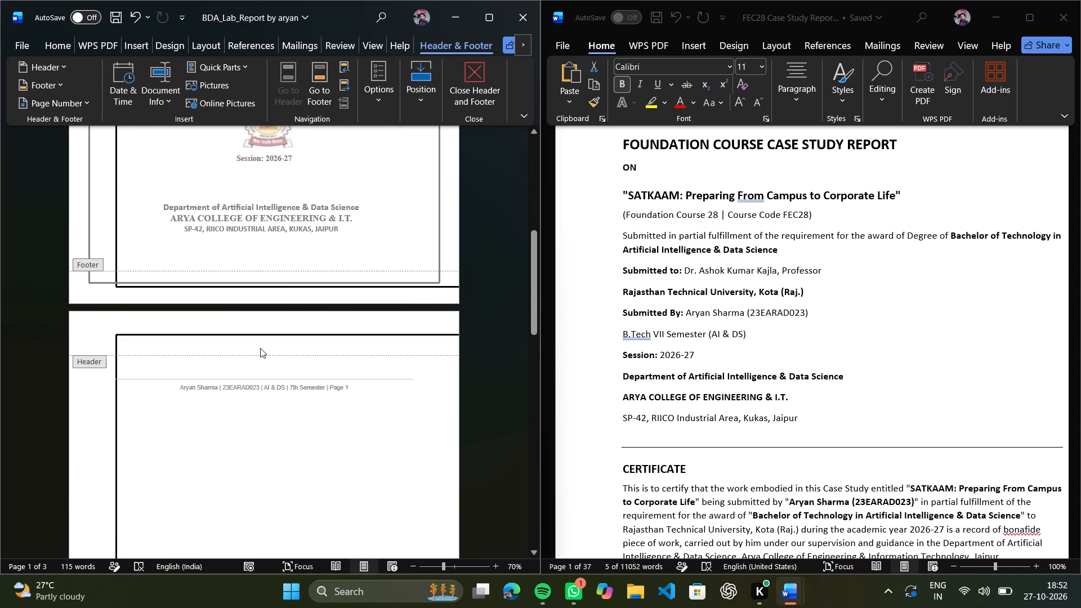
{"action": "scroll", "coordinate": [250, 358], "scroll_direction": "down", "scroll_amount": 2}
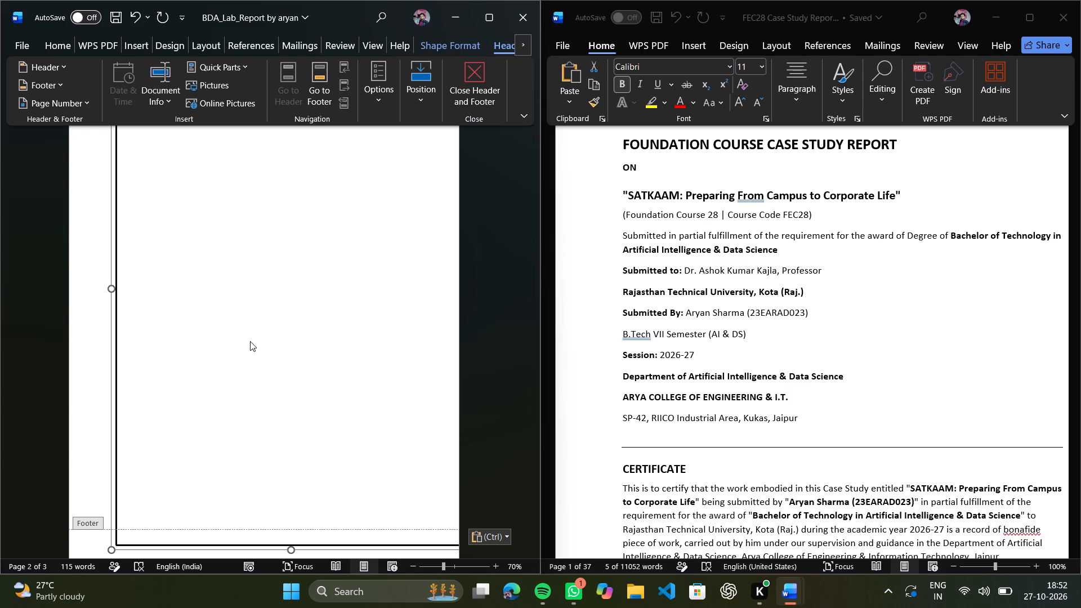
{"action": "scroll", "coordinate": [250, 341], "scroll_direction": "up", "scroll_amount": 2}
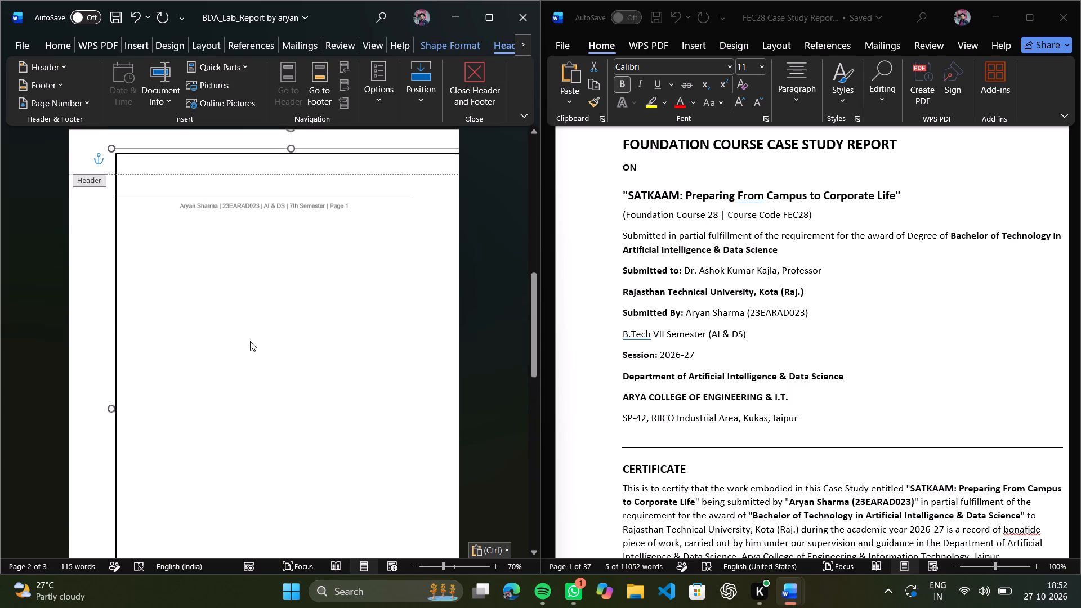
{"action": "scroll", "coordinate": [250, 341], "scroll_direction": "up", "scroll_amount": 1}
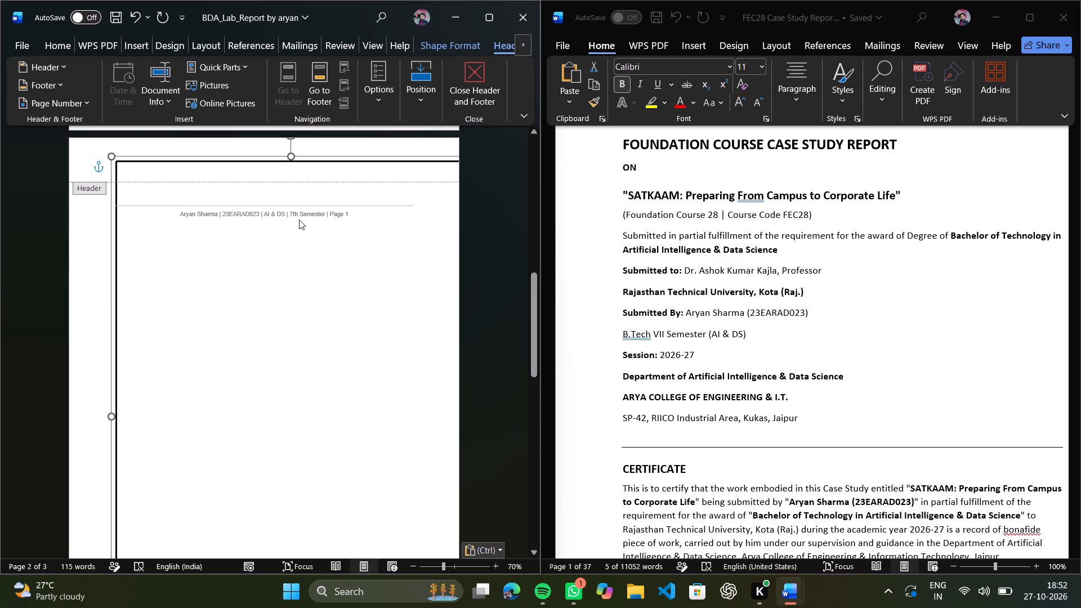
{"action": "left_click_drag", "start_coordinate": [278, 158], "coordinate": [240, 180]}
{"action": "left_click", "coordinate": [226, 289]}
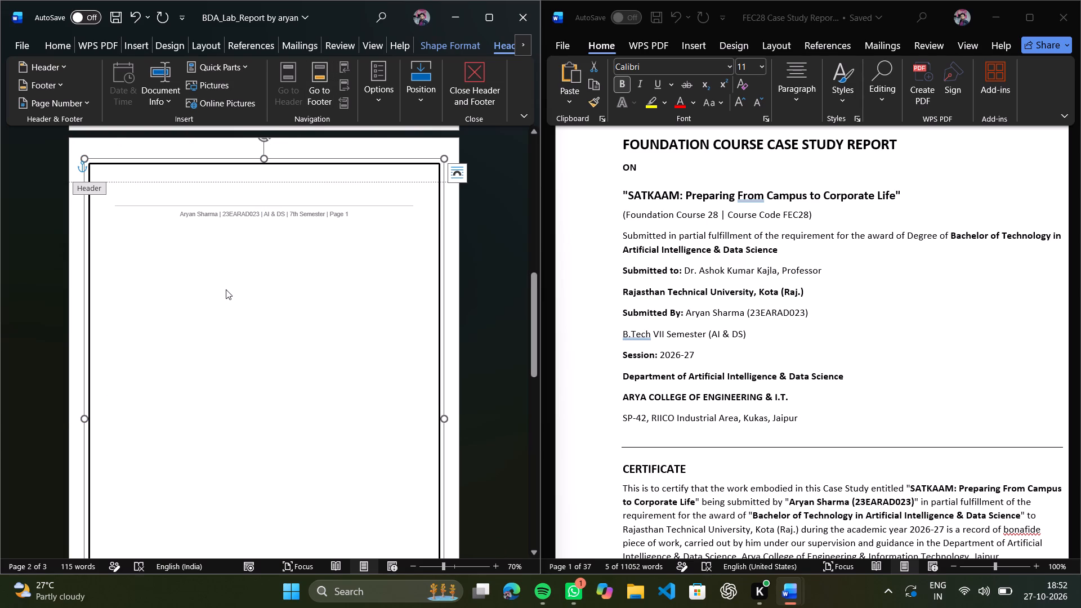
{"action": "scroll", "coordinate": [226, 289], "scroll_direction": "down", "scroll_amount": 4}
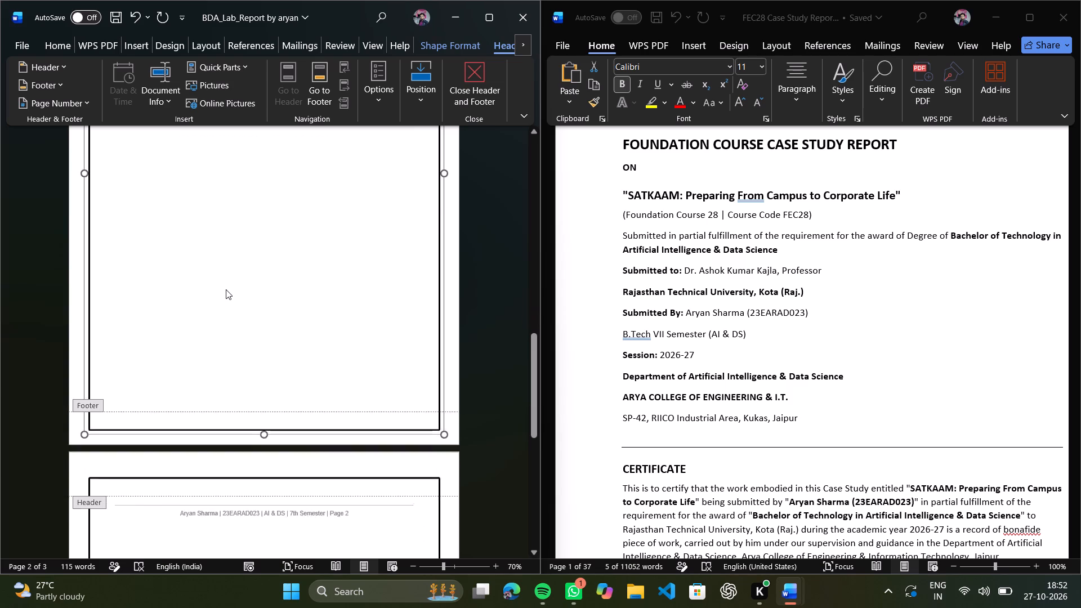
{"action": "scroll", "coordinate": [226, 289], "scroll_direction": "down", "scroll_amount": 4}
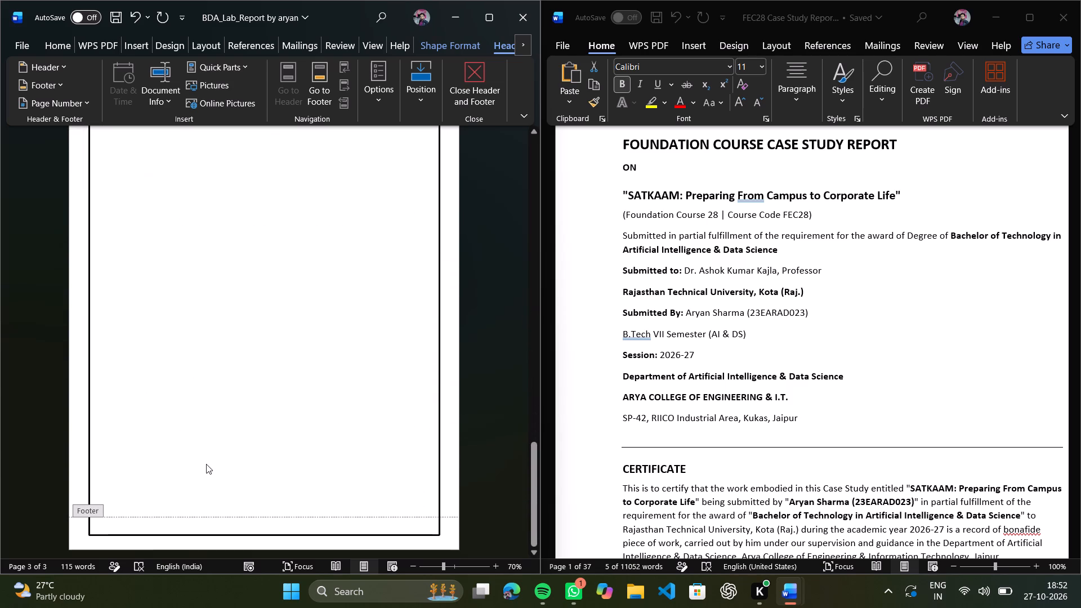